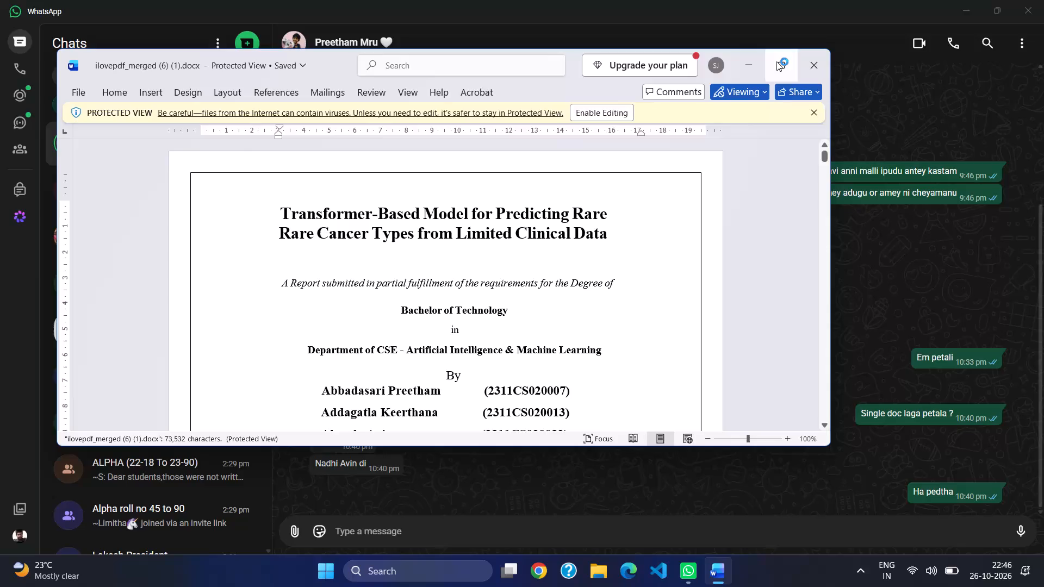
# Maximize the report document's window and enable editing for the protected file.
pyautogui.click(776, 61)
pyautogui.click(567, 63)
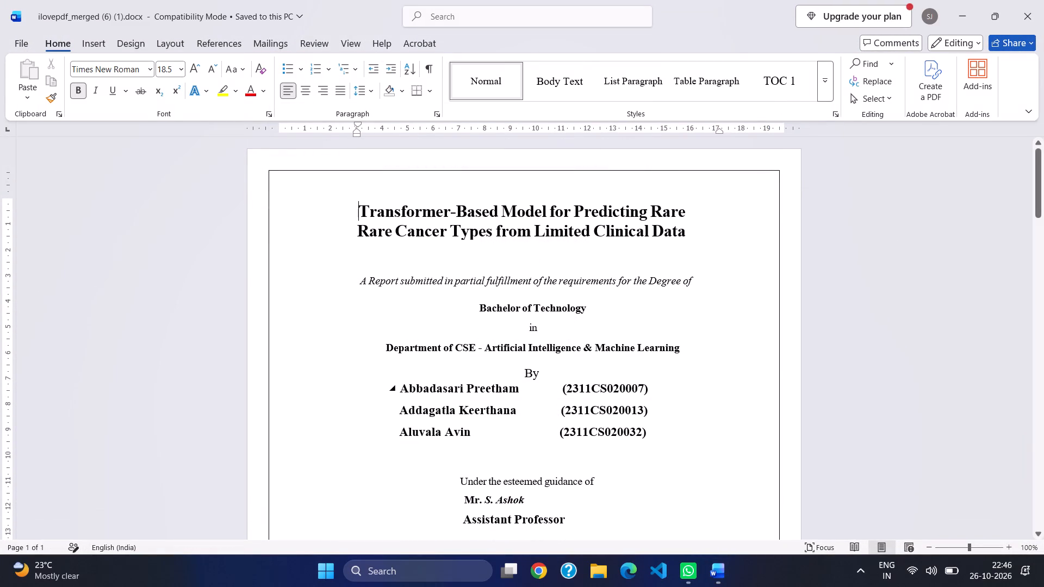
# Delete the second and third students' names and roll numbers from the cover page, keeping only the first student.
pyautogui.click(561, 432)
pyautogui.press('space')
pyautogui.press('BackSpace')
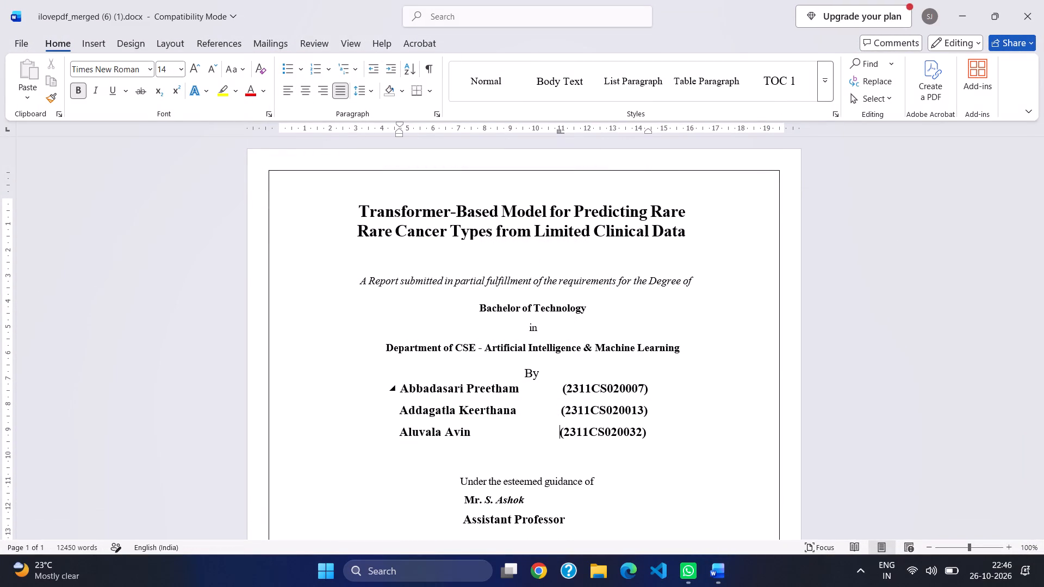
pyautogui.moveTo(658, 412); pyautogui.dragTo(661, 435)
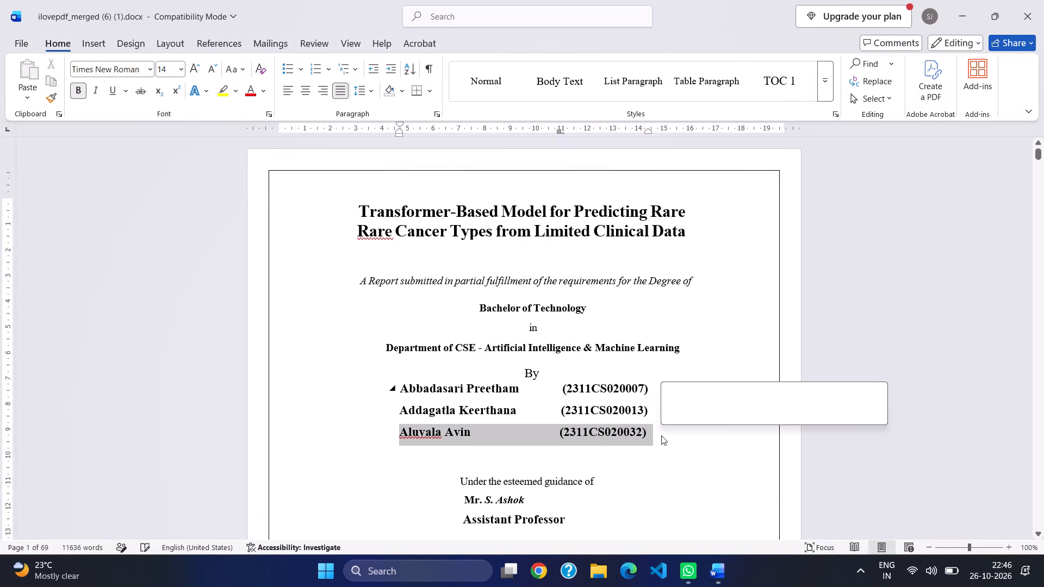
pyautogui.click(661, 435)
pyautogui.moveTo(648, 435); pyautogui.dragTo(650, 406)
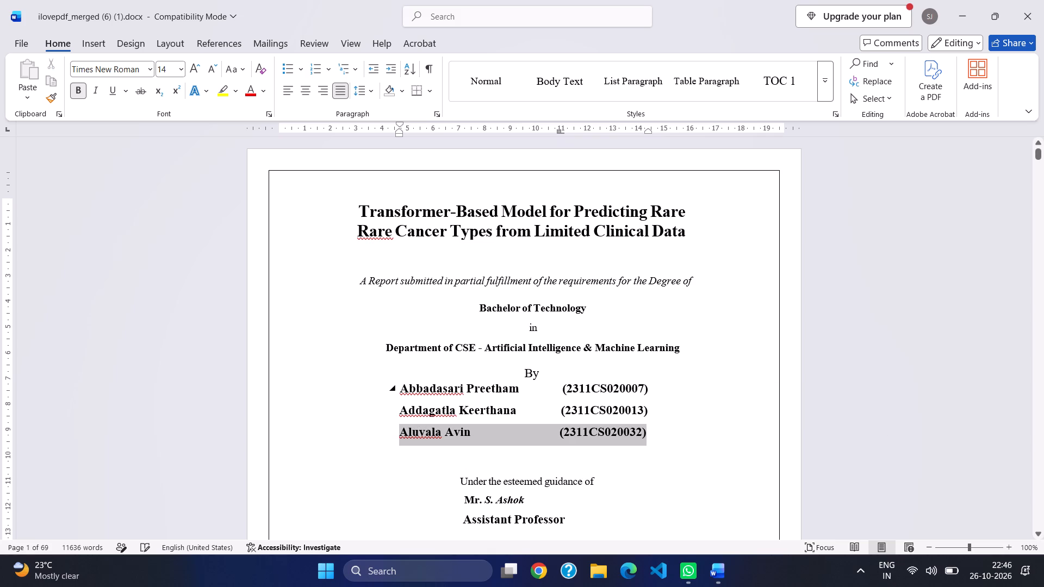
pyautogui.moveTo(650, 406); pyautogui.dragTo(651, 396)
pyautogui.press('BackSpace')
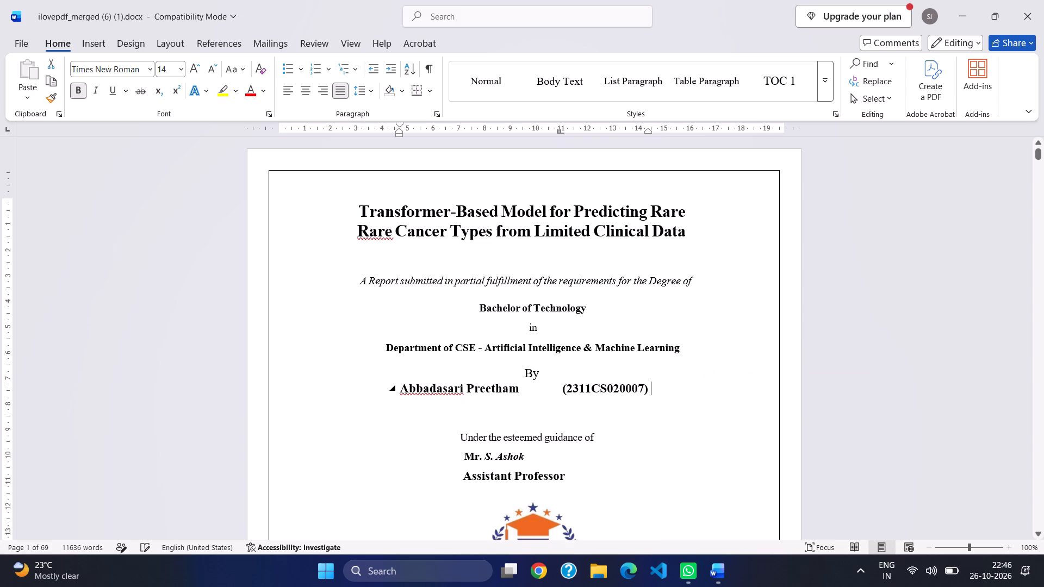
# Indent the guide's name on the cover page with spaces to centre it under the guidance line.
pyautogui.click(462, 458)
pyautogui.press('space')
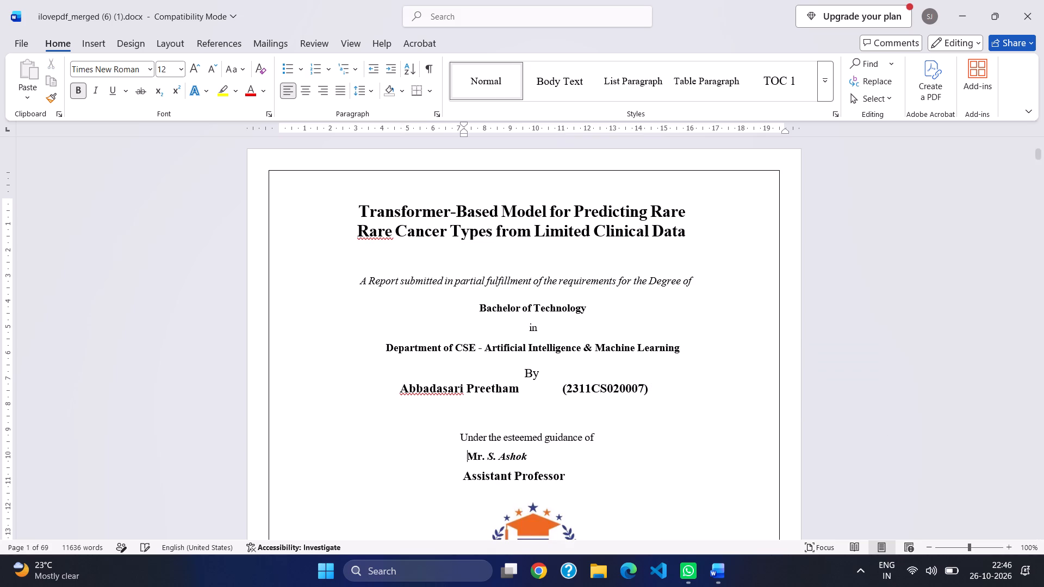
pyautogui.press('space')
pyautogui.press('space')
pyautogui.press('space')
pyautogui.press('space')
pyautogui.press('space')
pyautogui.scroll(-1, 462, 458)
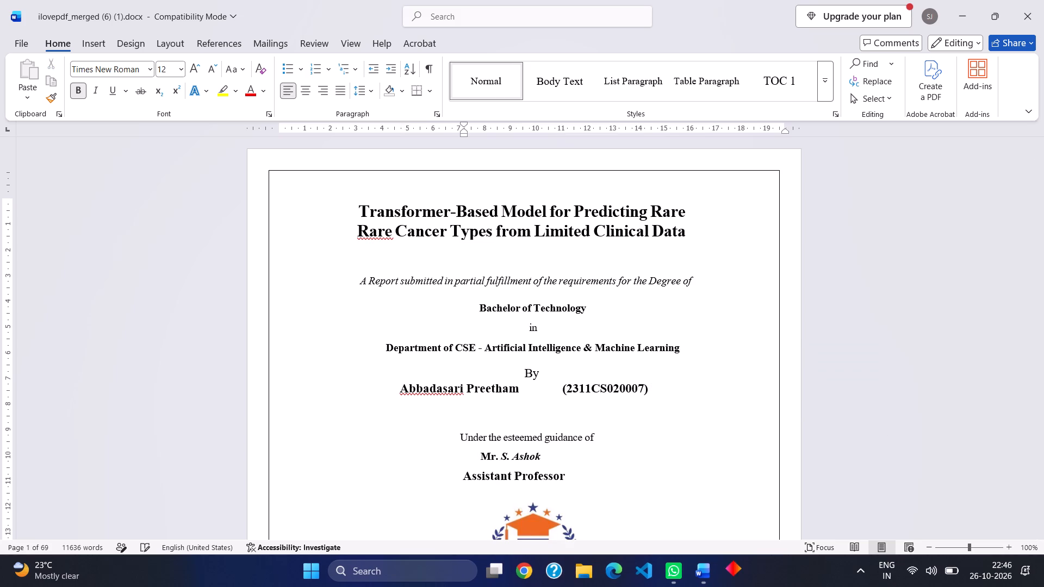
pyautogui.scroll(-4, 462, 458)
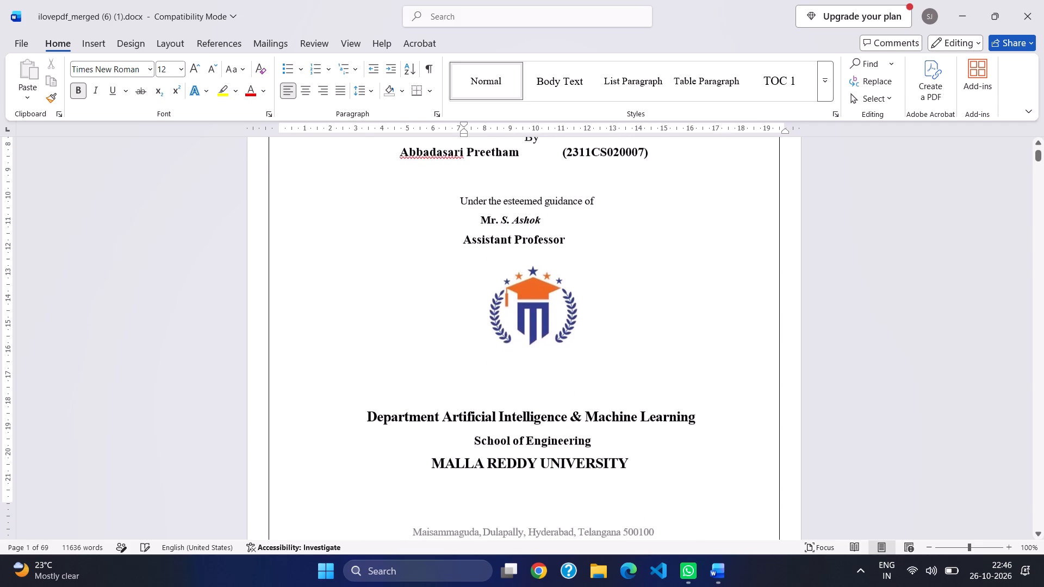
pyautogui.press('space')
# Delete the second and third students' names and roll numbers from the Certificate paragraph, including the comma after the first student.
pyautogui.scroll(-3, 462, 458)
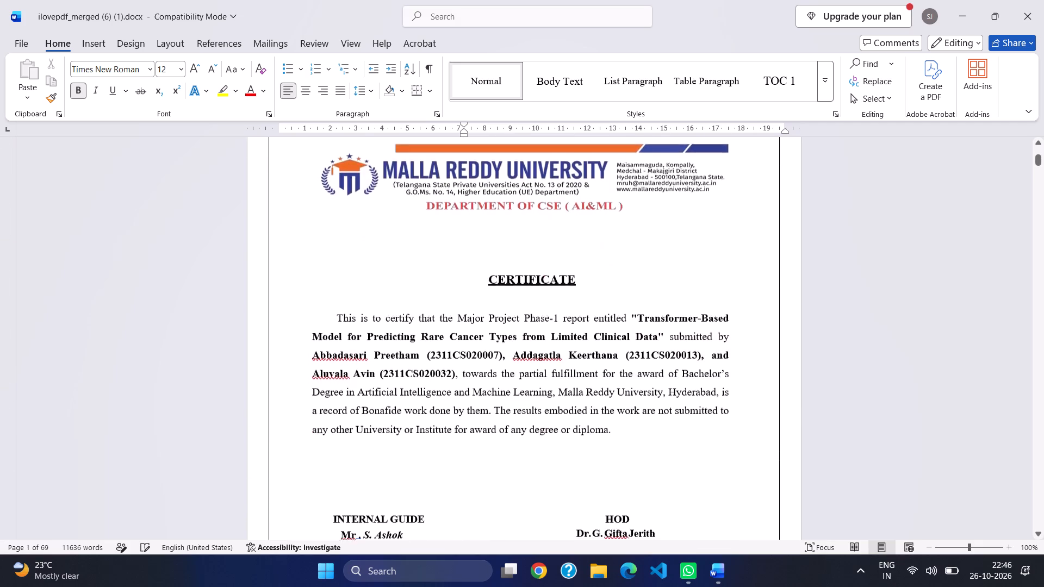
pyautogui.scroll(-1, 462, 458)
pyautogui.scroll(2, 462, 458)
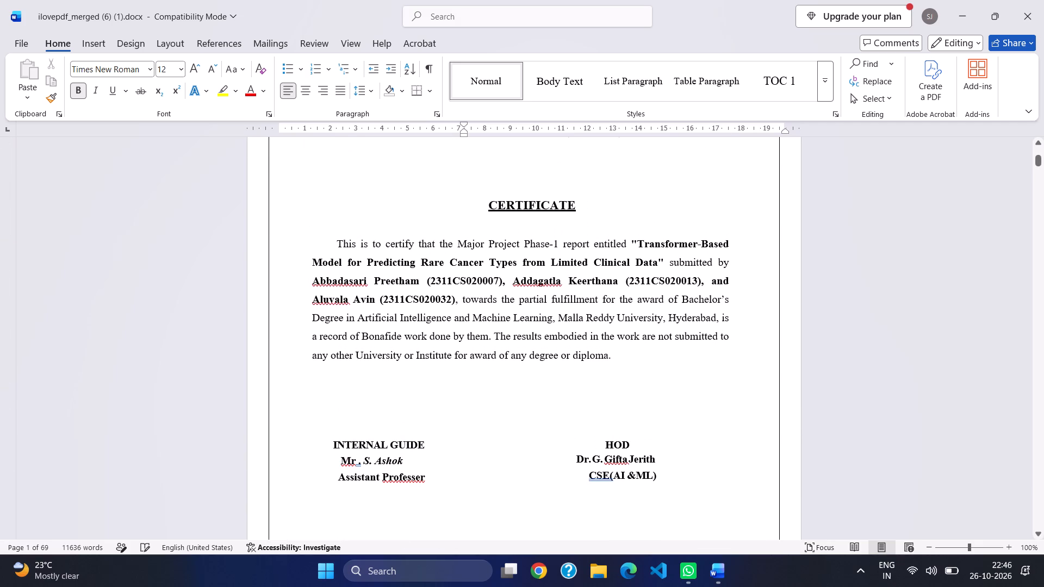
pyautogui.moveTo(459, 302); pyautogui.dragTo(510, 282)
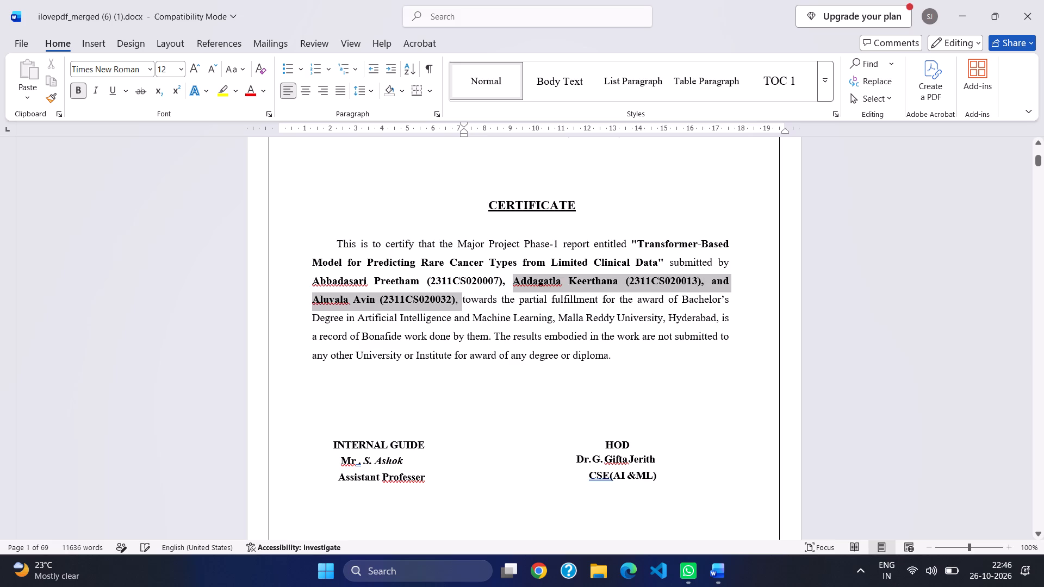
pyautogui.moveTo(510, 282); pyautogui.dragTo(504, 283)
pyautogui.press('BackSpace')
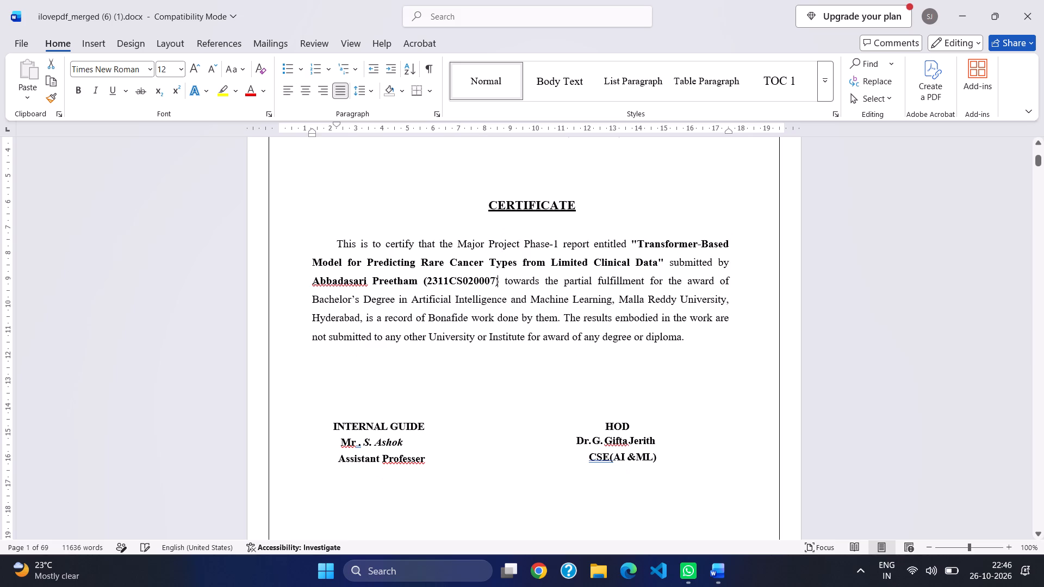
# Change the opening pronoun of the Declaration paragraph to "I".
pyautogui.scroll(-2, 504, 283)
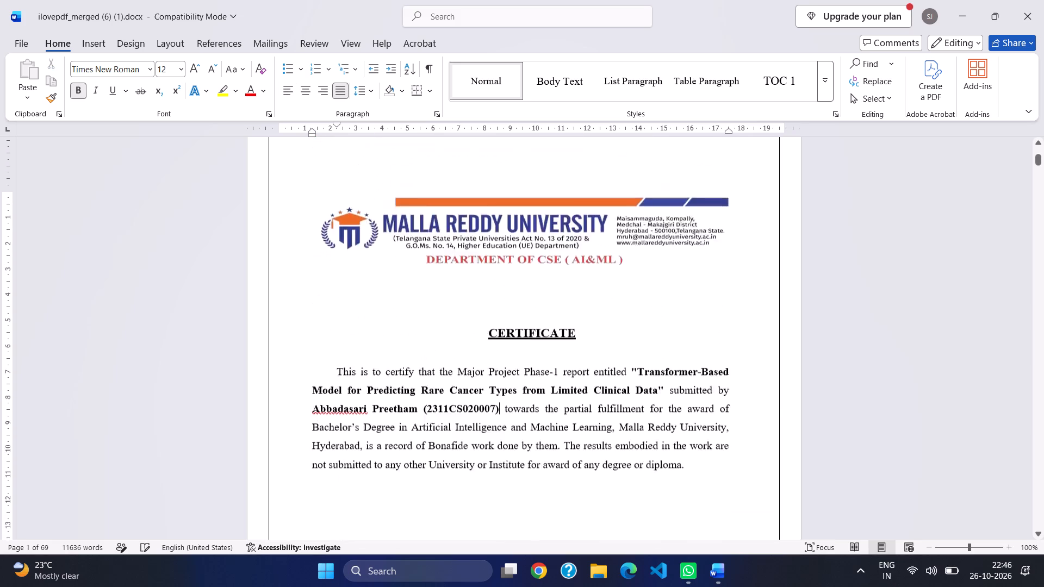
pyautogui.scroll(-1, 504, 283)
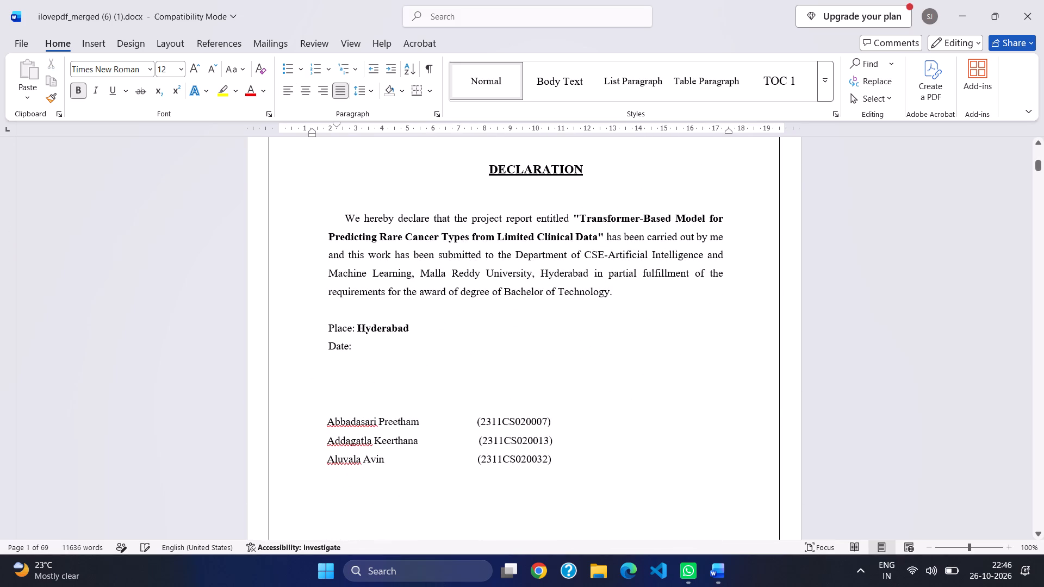
pyautogui.click(362, 220)
pyautogui.press('BackSpace')
pyautogui.press('BackSpace')
pyautogui.hotkey('shift', 'i')
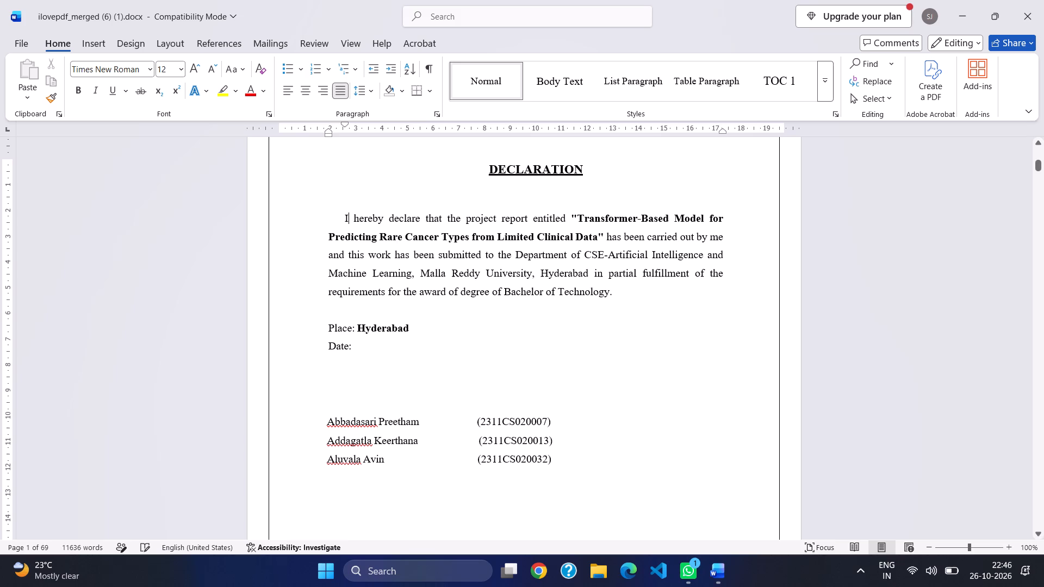
# Delete the second and third students' names and roll numbers from the Declaration's signature list.
pyautogui.scroll(-1, 436, 402)
pyautogui.moveTo(550, 347); pyautogui.dragTo(564, 293)
pyautogui.press('BackSpace')
# Change the opening pronoun of the Acknowledgement's project guide paragraph to "I".
pyautogui.scroll(-4, 564, 293)
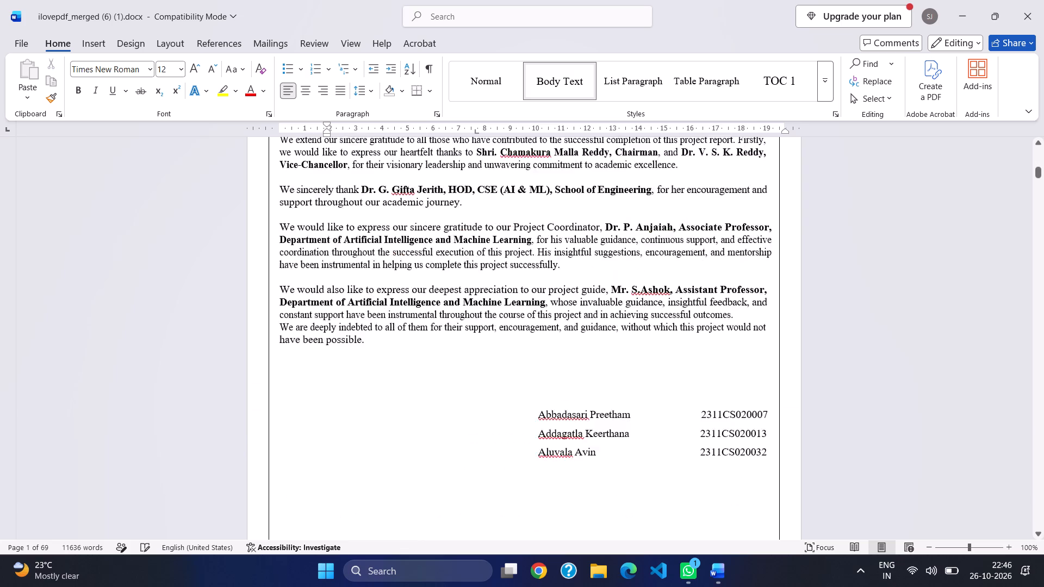
pyautogui.scroll(1, 564, 293)
pyautogui.click(293, 246)
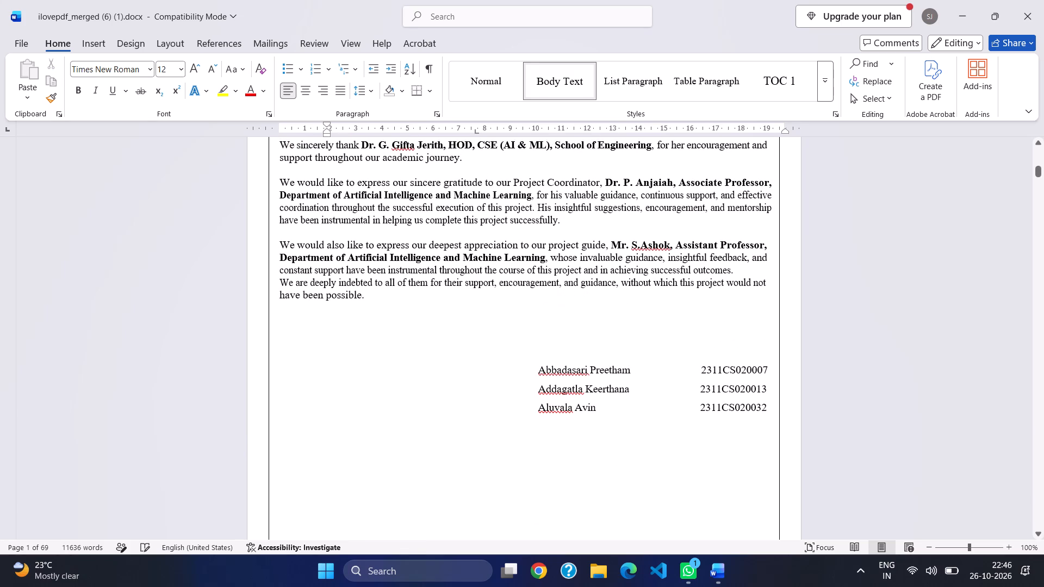
pyautogui.press('BackSpace')
pyautogui.press('BackSpace')
pyautogui.hotkey('shift', 'i')
# Change the possessive before "deepest appreciation" to "my" in the Acknowledgement's project guide paragraph.
pyautogui.press('Right')
pyautogui.press('Right')
pyautogui.press('Right')
pyautogui.press('Right')
pyautogui.press('Right')
pyautogui.press('Right')
pyautogui.press('Right')
pyautogui.press('Right')
pyautogui.press('Right')
pyautogui.press('Right')
pyautogui.press('Right')
pyautogui.press('Right')
pyautogui.press('Right')
pyautogui.press('Right')
pyautogui.press('Right')
pyautogui.press('Right')
pyautogui.press('Right')
pyautogui.press('Right')
pyautogui.press('Right')
pyautogui.press('Right')
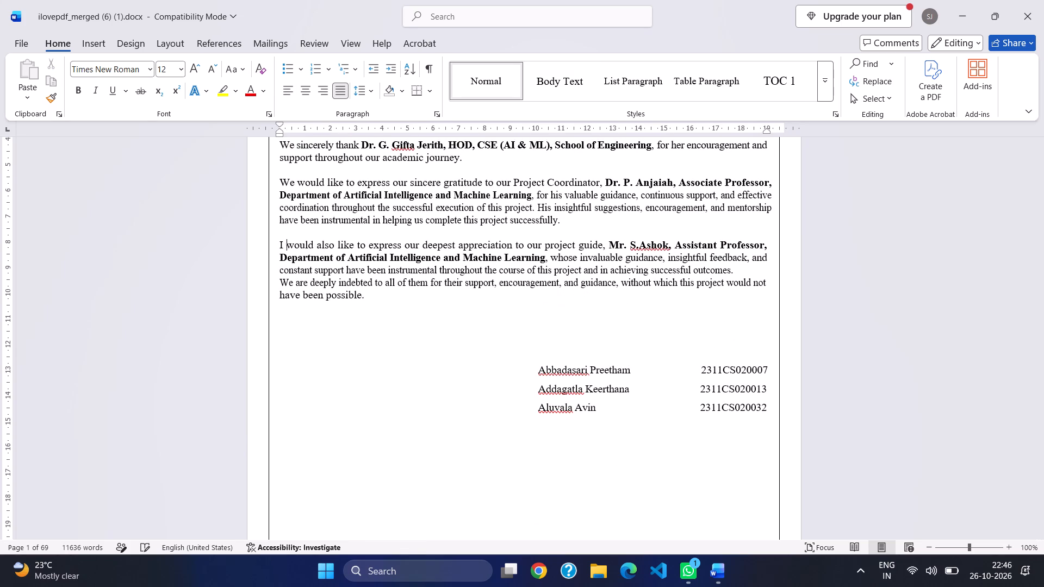
pyautogui.press('BackSpace')
pyautogui.press('BackSpace')
pyautogui.press('BackSpace')
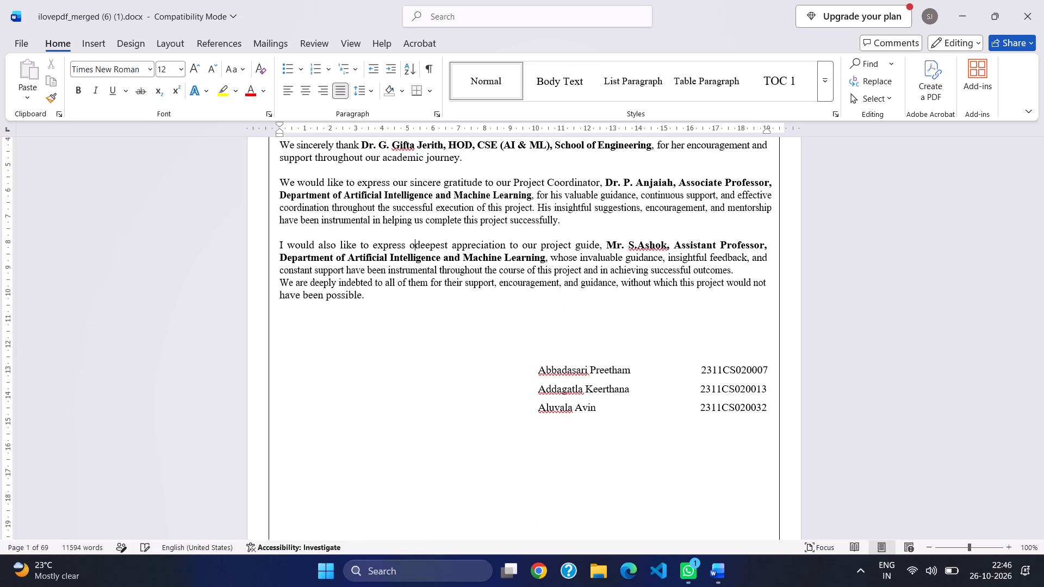
pyautogui.press('BackSpace')
pyautogui.write('my')
pyautogui.press('space')
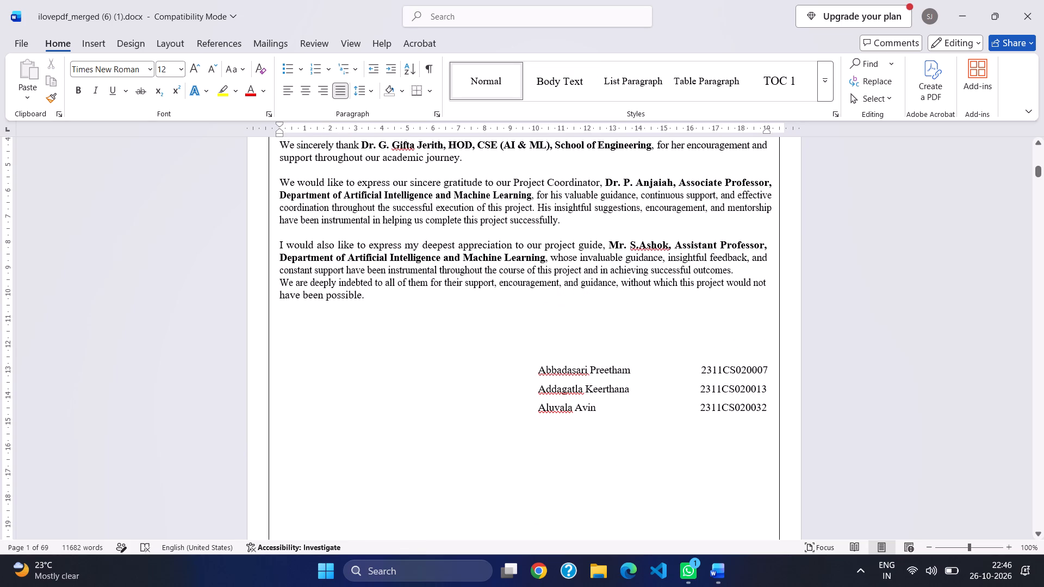
# Reword the start of the Acknowledgement's closing "deeply indebted" sentence as "I am".
pyautogui.click(289, 281)
pyautogui.press('Right')
pyautogui.press('Right')
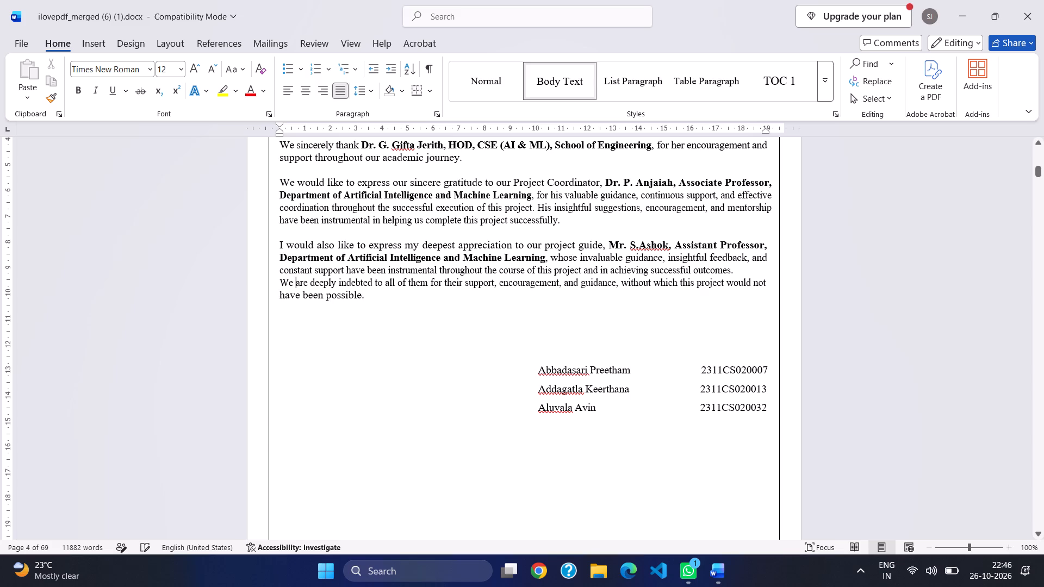
pyautogui.press('Right')
pyautogui.press('Right')
pyautogui.press('Right')
pyautogui.press('BackSpace')
pyautogui.press('BackSpace')
pyautogui.press('BackSpace')
pyautogui.press('BackSpace')
pyautogui.press('BackSpace')
pyautogui.press('BackSpace')
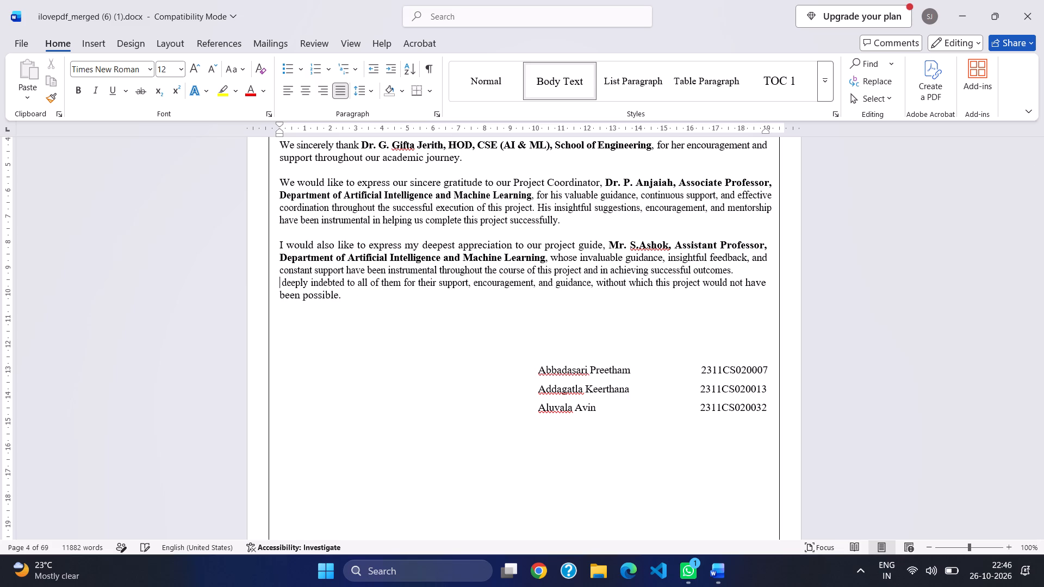
pyautogui.write('I am')
# Change the opening pronoun of the Acknowledgement's Project Coordinator paragraph to "I".
pyautogui.scroll(1, 289, 281)
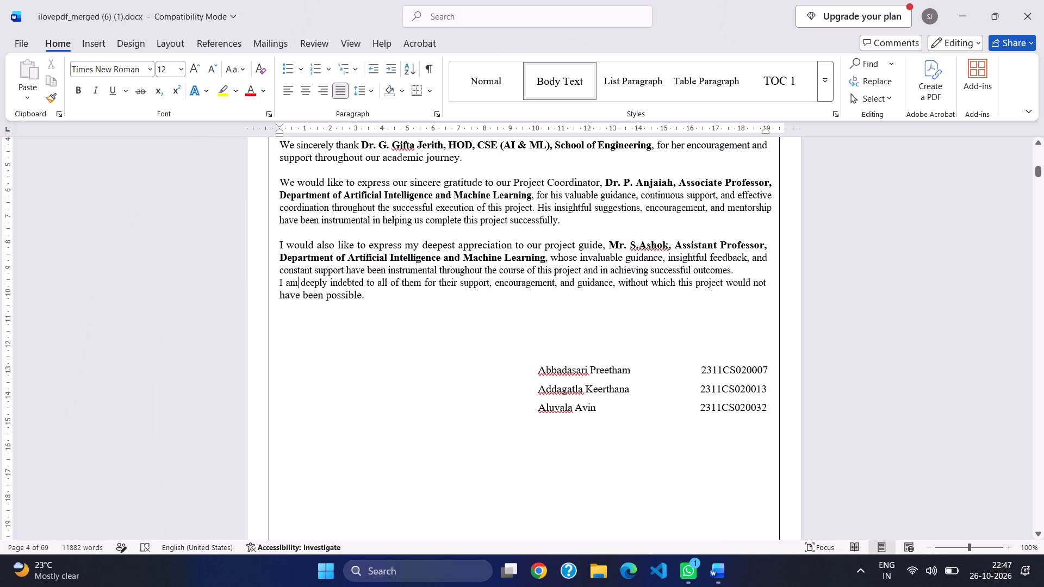
pyautogui.click(295, 184)
pyautogui.press('BackSpace')
pyautogui.press('BackSpace')
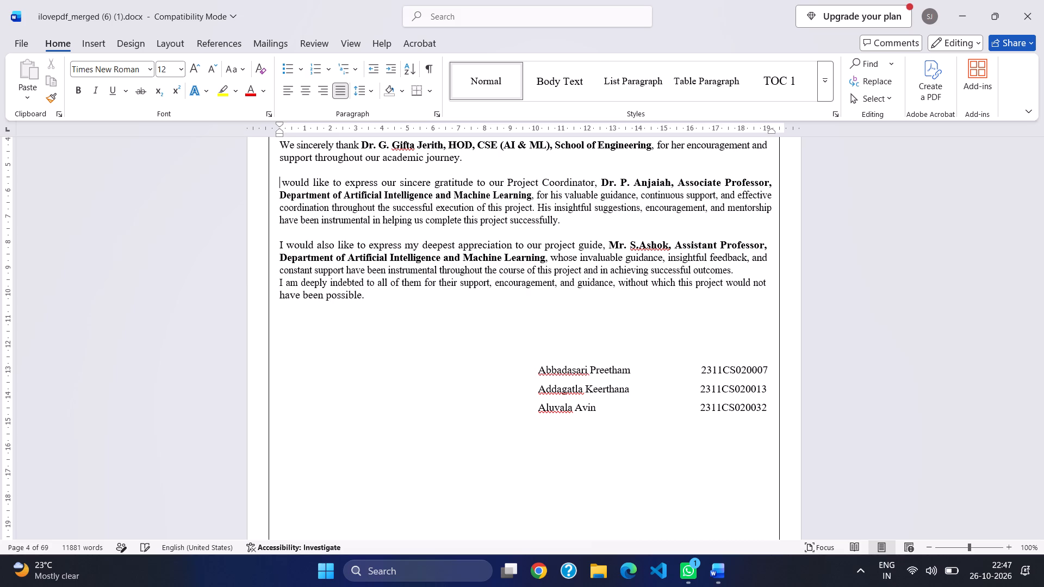
pyautogui.hotkey('shift', 'i')
# Change the possessive before "sincere gratitude" to "my" in the Acknowledgement's Project Coordinator paragraph.
pyautogui.press('Right')
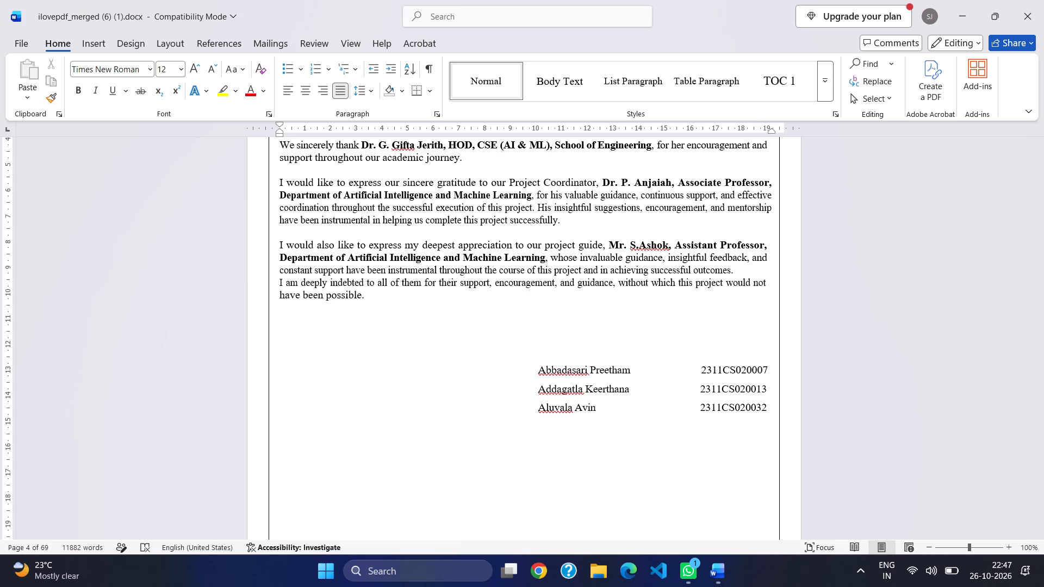
pyautogui.press('Right')
pyautogui.press('Right')
pyautogui.press('Right')
pyautogui.press('Right')
pyautogui.press('Right')
pyautogui.press('Right')
pyautogui.press('Right')
pyautogui.press('Right')
pyautogui.press('Right')
pyautogui.press('Right')
pyautogui.press('Right')
pyautogui.press('Right')
pyautogui.press('Right')
pyautogui.press('Right')
pyautogui.press('Right')
pyautogui.press('Right')
pyautogui.press('Right')
pyautogui.press('Right')
pyautogui.press('Right')
pyautogui.press('Right')
pyautogui.press('Right')
pyautogui.press('Right')
pyautogui.press('Right')
pyautogui.press('Right')
pyautogui.press('Right')
pyautogui.press('BackSpace')
pyautogui.press('BackSpace')
pyautogui.press('BackSpace')
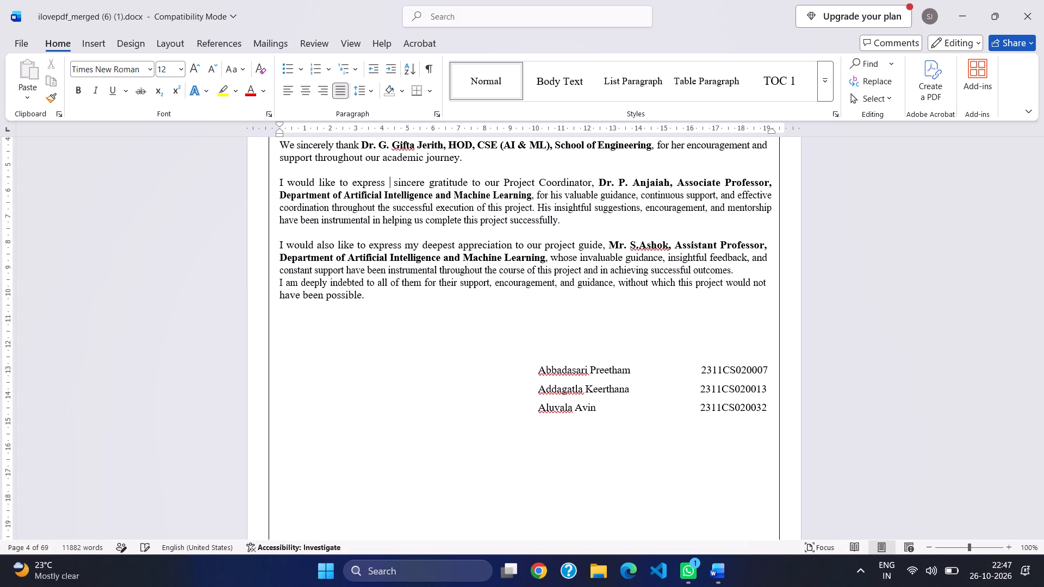
pyautogui.write('my')
# Change the opening pronoun of the Acknowledgement's HOD paragraph to "I".
pyautogui.scroll(1, 295, 184)
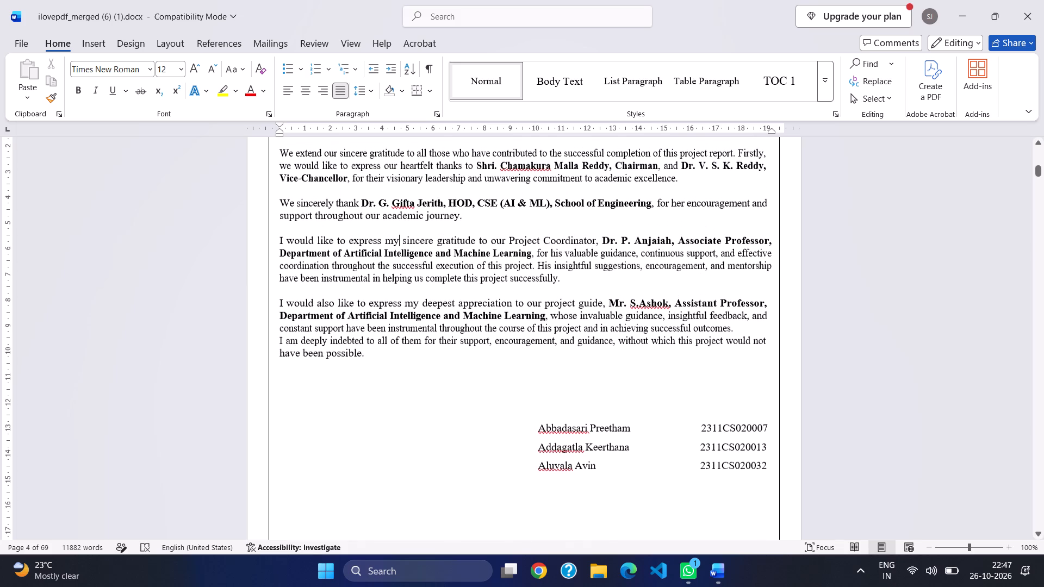
pyautogui.click(295, 202)
pyautogui.press('BackSpace')
pyautogui.press('BackSpace')
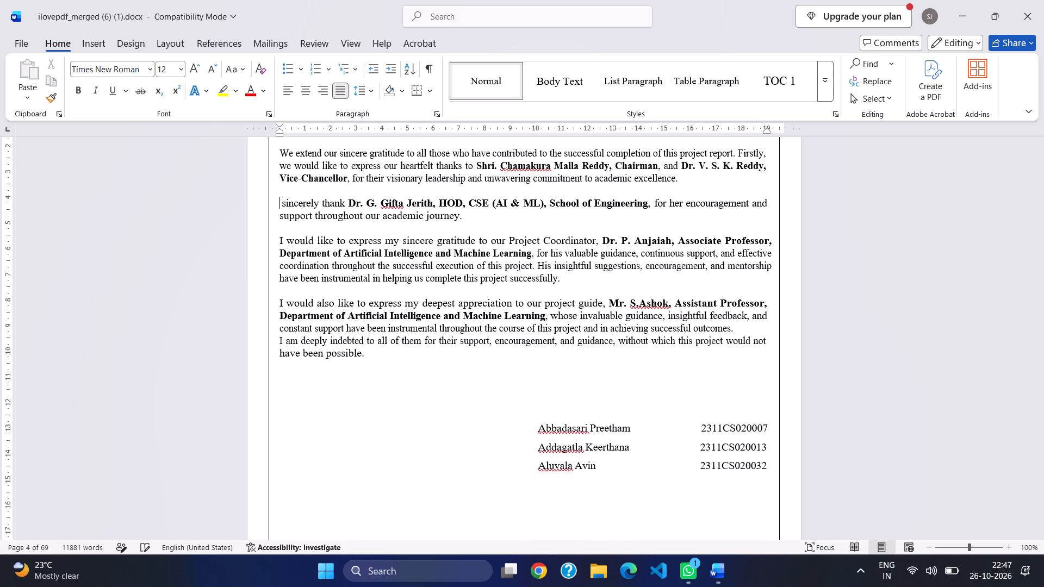
pyautogui.hotkey('shift', 'i')
# Change the pronoun that opens the first Acknowledgement paragraph to "I".
pyautogui.scroll(1, 294, 208)
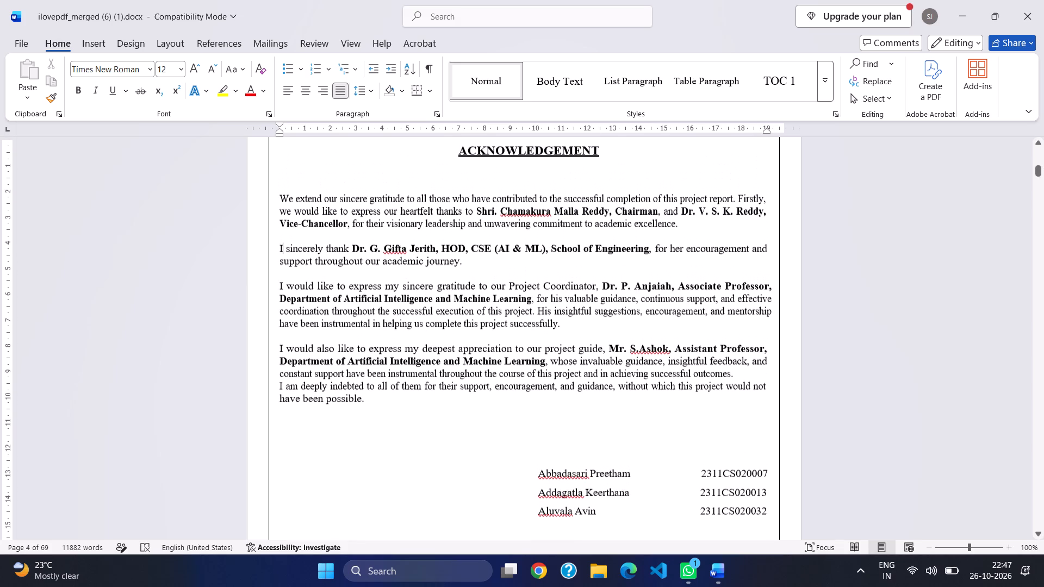
pyautogui.click(290, 202)
pyautogui.press('Right')
pyautogui.press('BackSpace')
pyautogui.press('BackSpace')
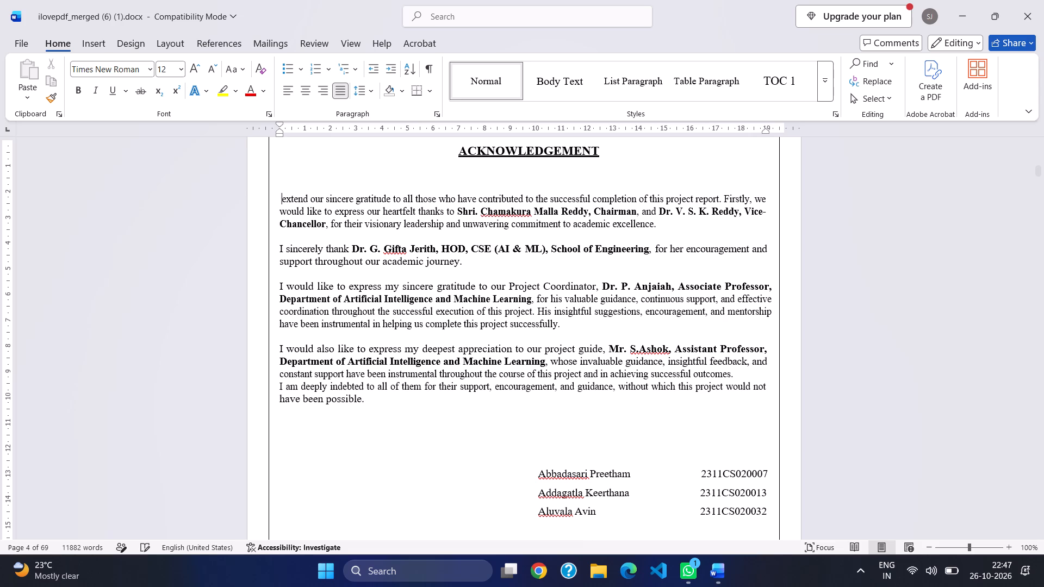
pyautogui.hotkey('shift', 'i')
# Change the pronoun after "Firstly," in the first Acknowledgement paragraph to "I".
pyautogui.press('Down')
pyautogui.press('Right')
pyautogui.press('Right')
pyautogui.press('BackSpace')
pyautogui.press('BackSpace')
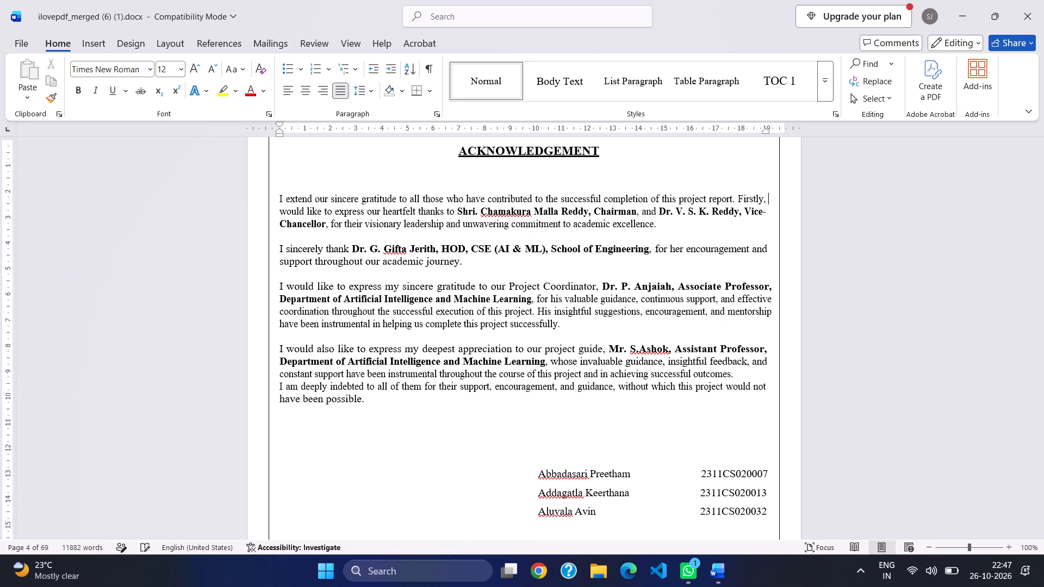
pyautogui.hotkey('shift', 'i')
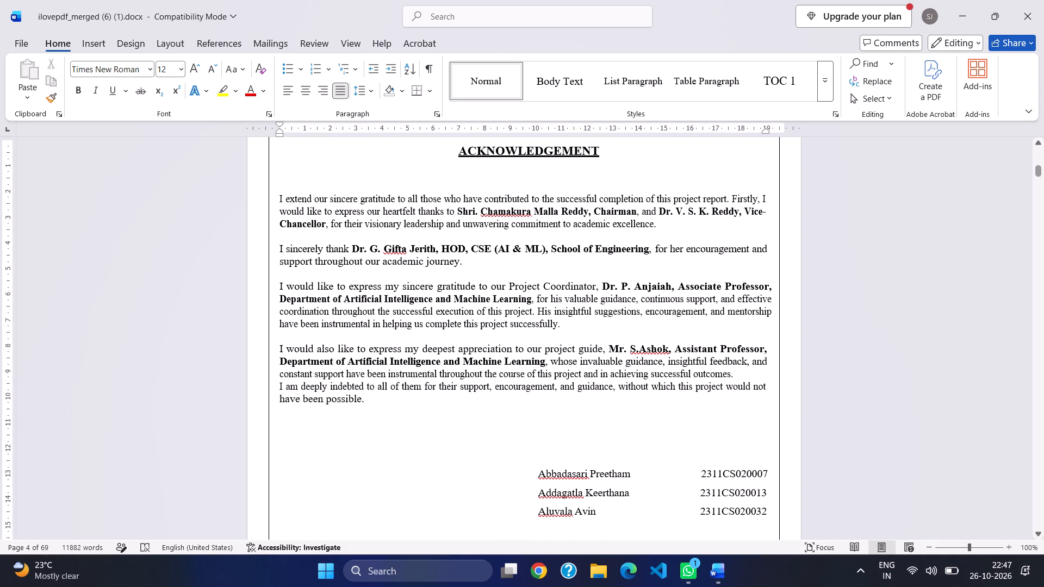
# Change the possessive before "sincere gratitude" in the first Acknowledgement sentence to "my".
pyautogui.click(328, 202)
pyautogui.press('BackSpace')
pyautogui.press('BackSpace')
pyautogui.press('BackSpace')
pyautogui.write('my')
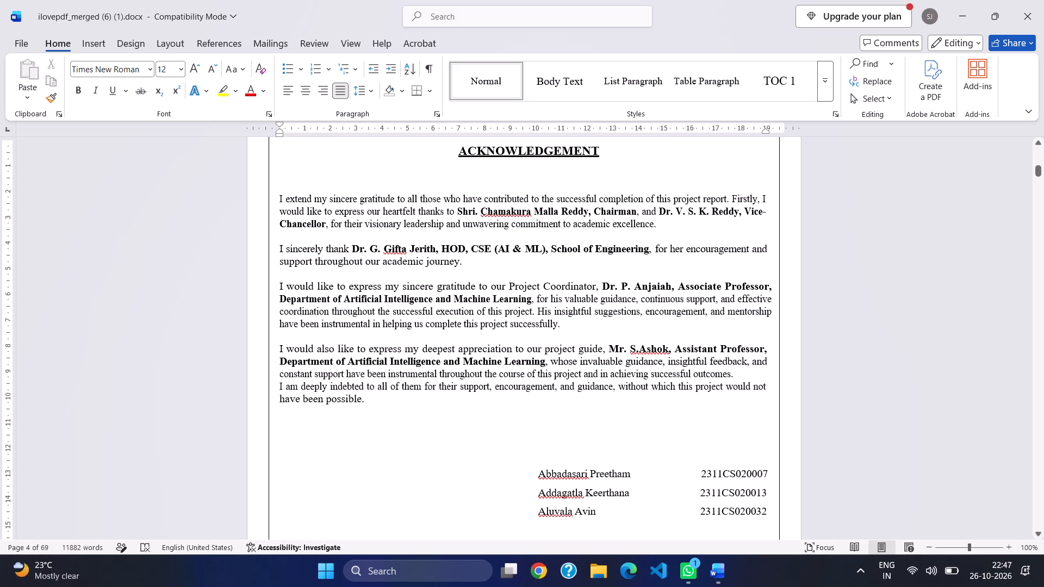
# Save the edited report document.
pyautogui.hotkey('ctrl', 's')
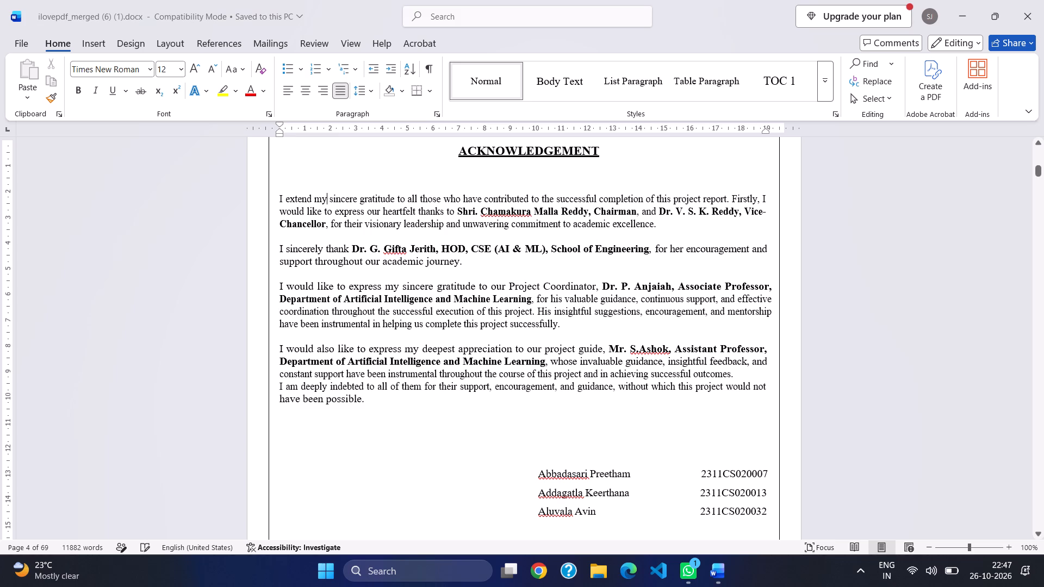
# Change the possessive before "heartfelt thanks" in the first Acknowledgement paragraph to "my".
pyautogui.click(380, 217)
pyautogui.press('Up')
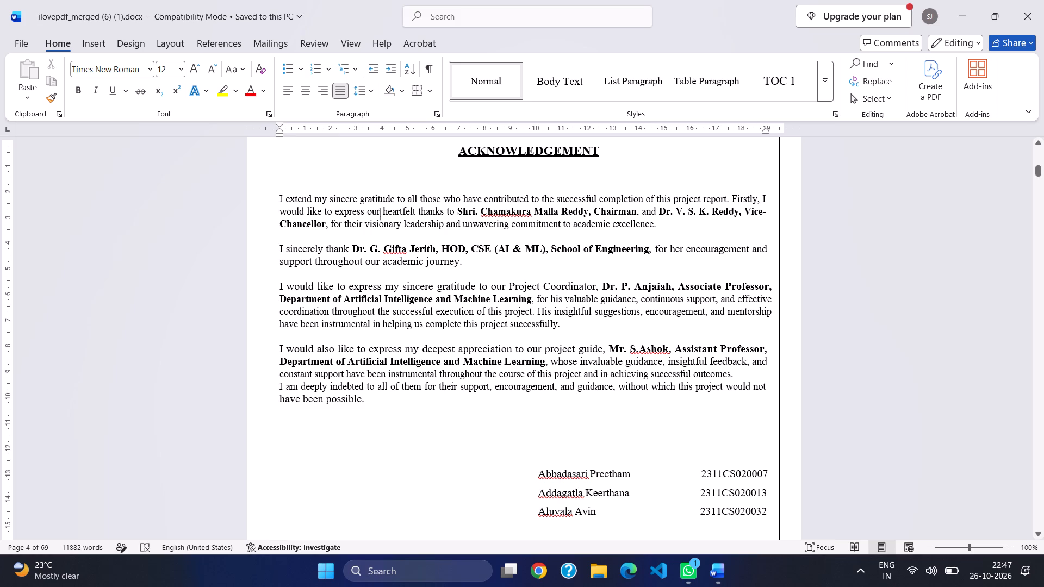
pyautogui.press('BackSpace')
pyautogui.press('BackSpace')
pyautogui.press('BackSpace')
pyautogui.write('my')
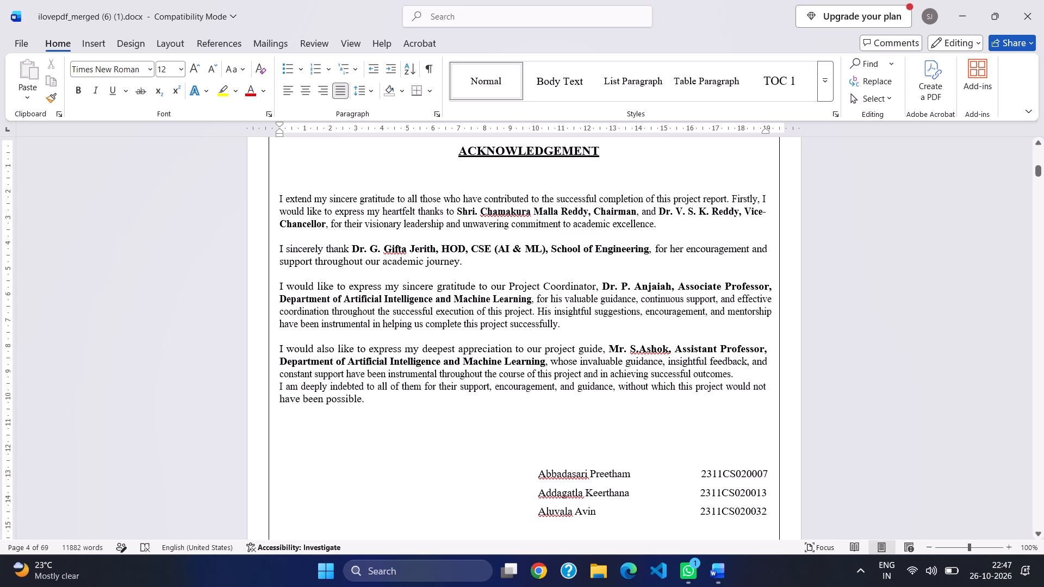
# Delete the second and third students' names and roll numbers from the list below the Acknowledgement text.
pyautogui.scroll(-1, 345, 351)
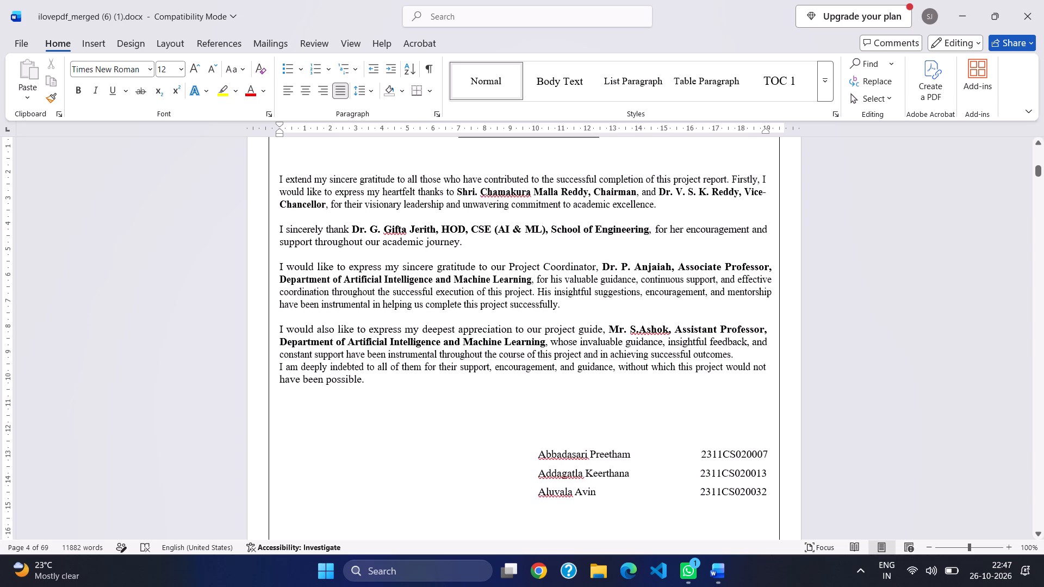
pyautogui.moveTo(767, 491); pyautogui.dragTo(771, 449)
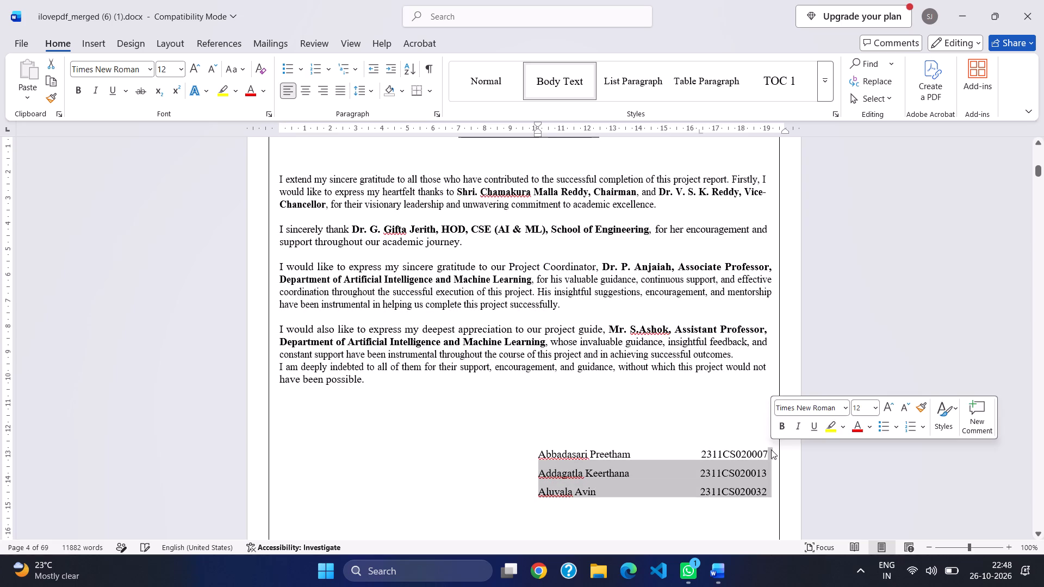
pyautogui.press('BackSpace')
# Check the Declaration, Acknowledgement and Abstract pages for remaining group details.
pyautogui.scroll(-4, 771, 449)
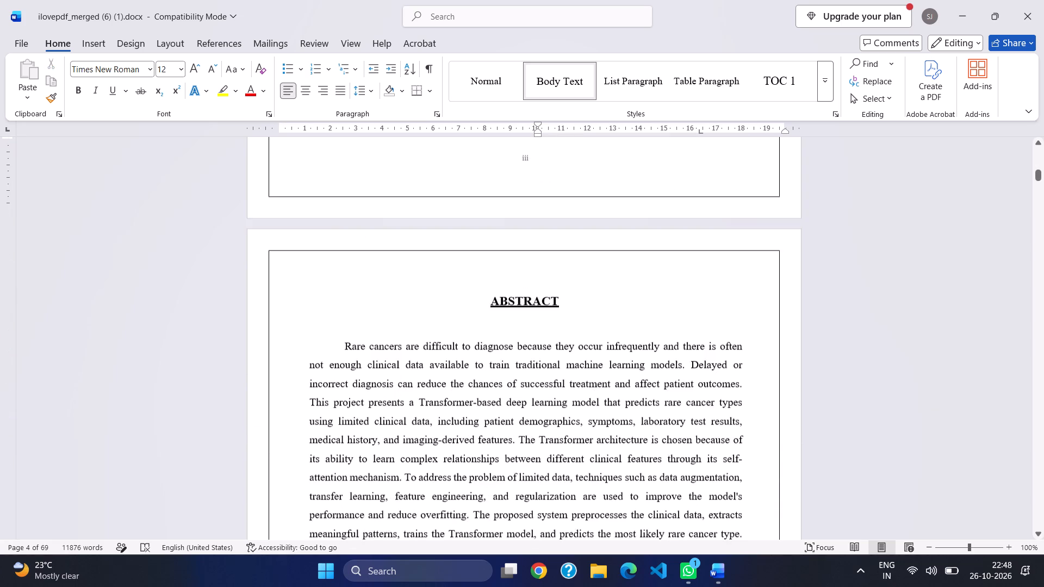
pyautogui.scroll(9, 771, 449)
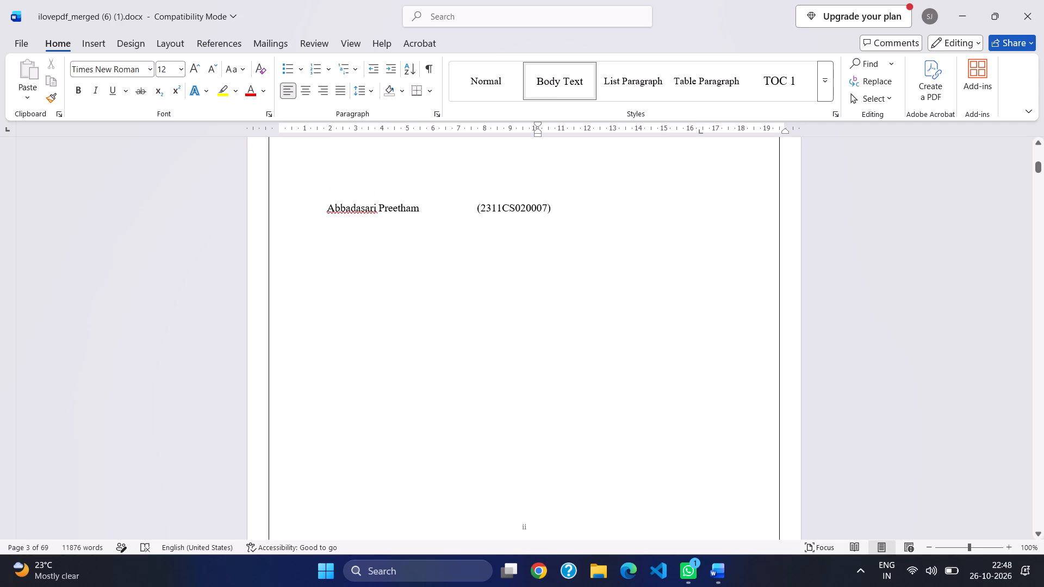
pyautogui.scroll(-4, 699, 424)
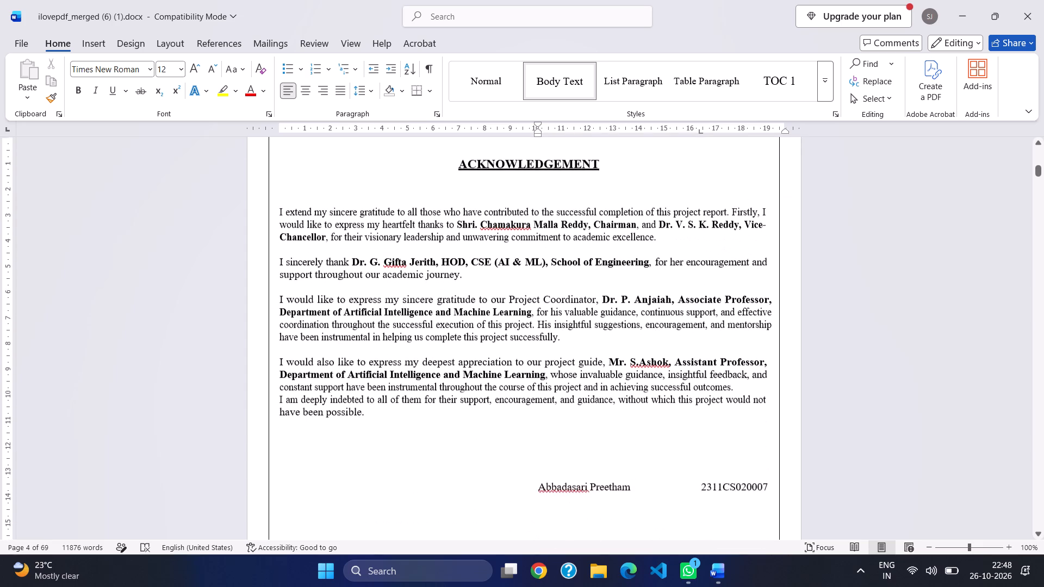
pyautogui.scroll(-4, 699, 424)
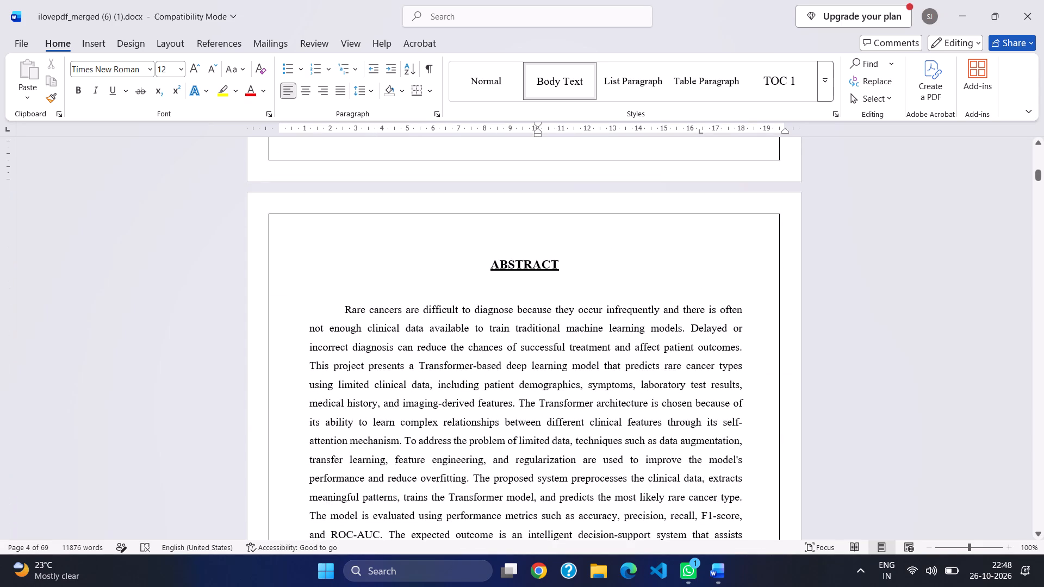
# Change the possessive before "project guide" in the fourth Acknowledgement paragraph to "my".
pyautogui.scroll(5, 699, 424)
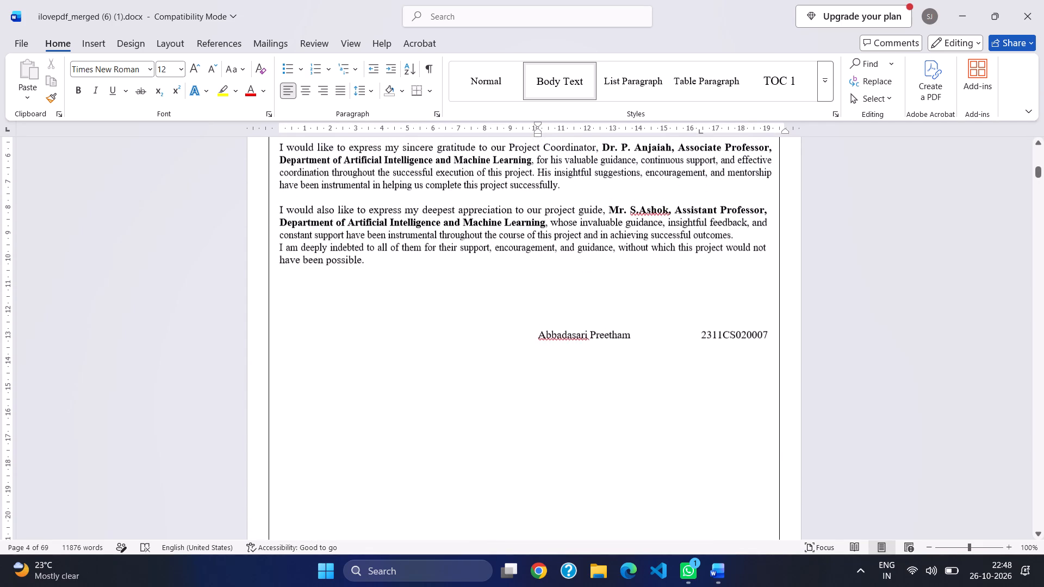
pyautogui.scroll(2, 699, 424)
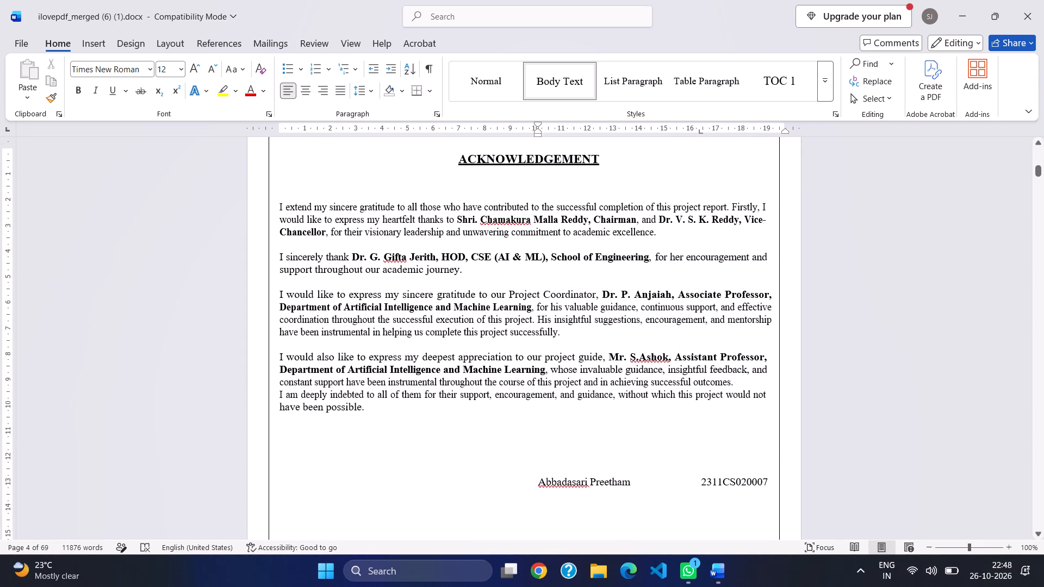
pyautogui.click(540, 354)
pyautogui.press('BackSpace')
pyautogui.press('BackSpace')
pyautogui.press('BackSpace')
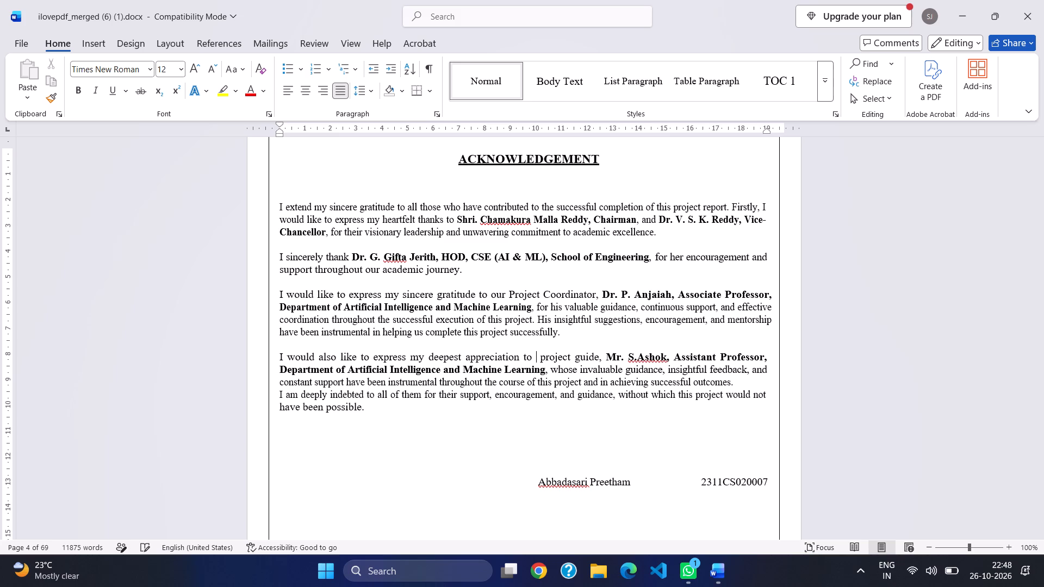
pyautogui.write('my')
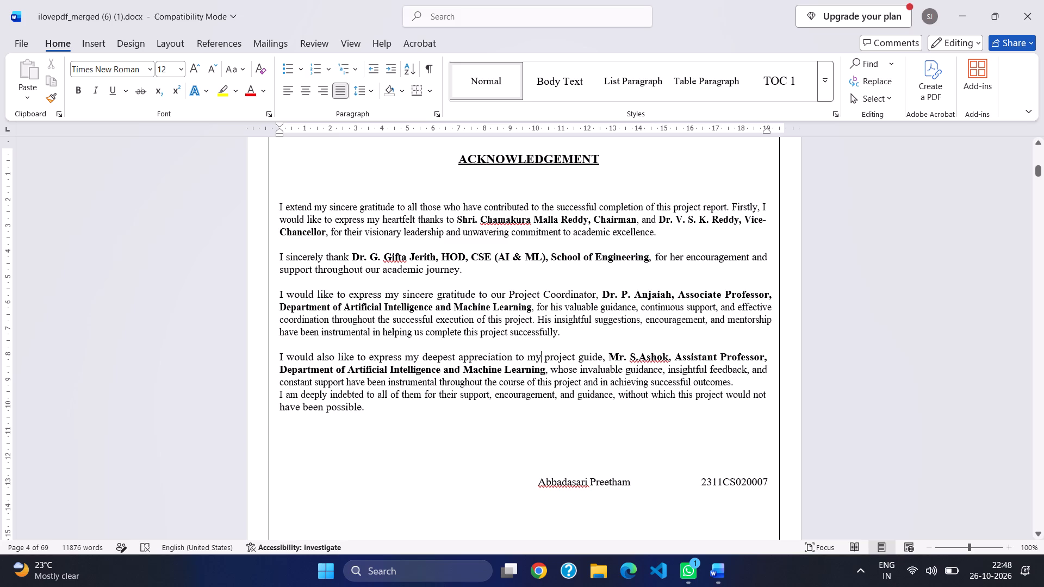
# Review the pages from the Acknowledgement back through the Declaration and Certificate to the title page.
pyautogui.scroll(1, 513, 416)
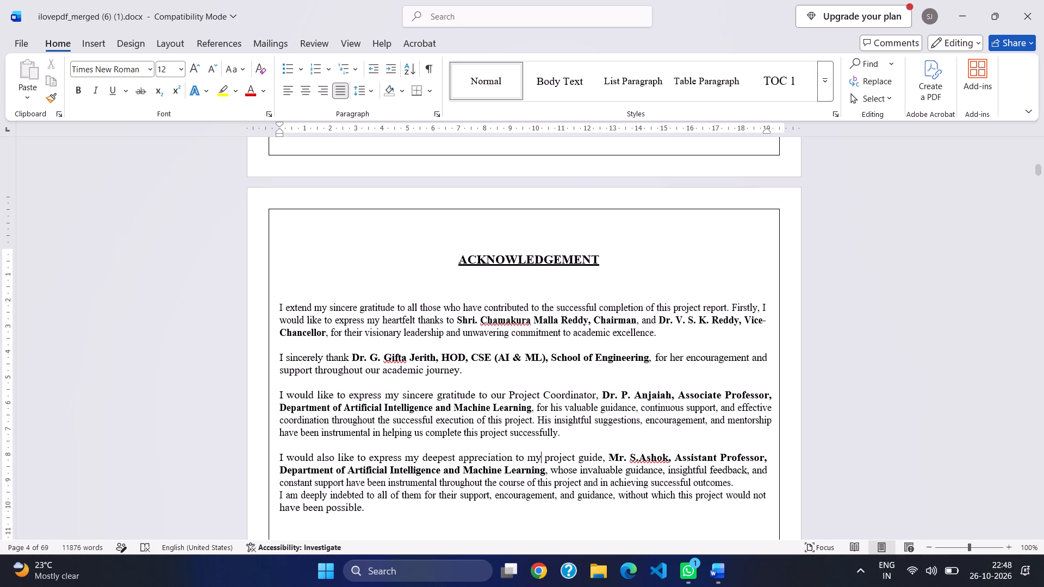
pyautogui.scroll(5, 513, 416)
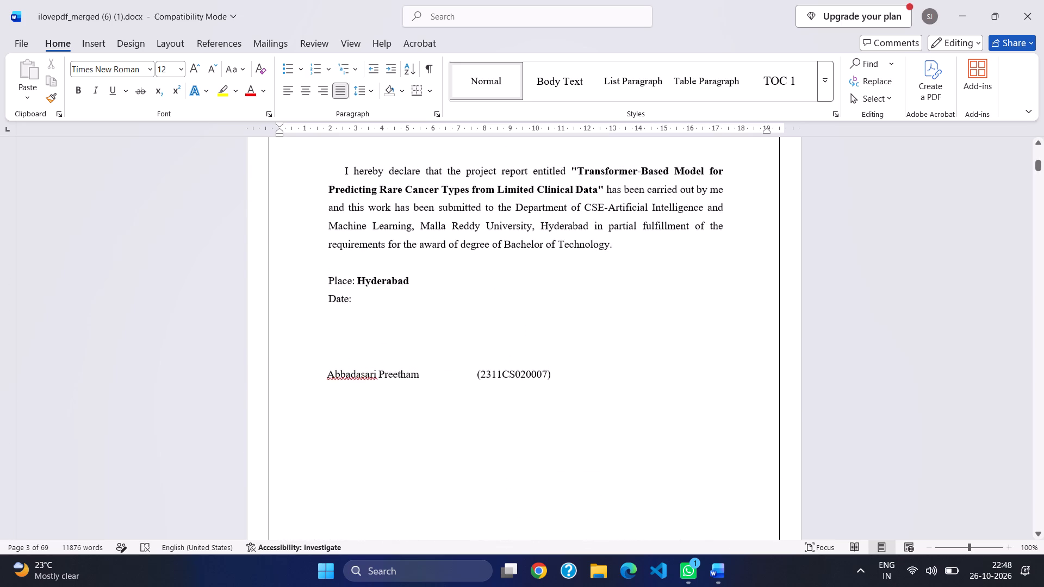
pyautogui.scroll(2, 513, 416)
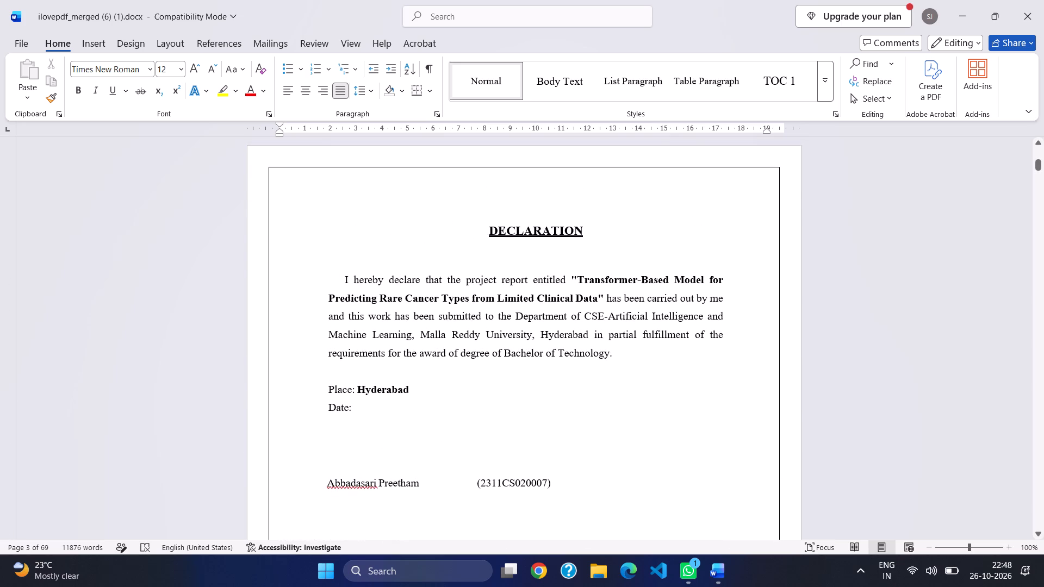
pyautogui.scroll(5, 546, 391)
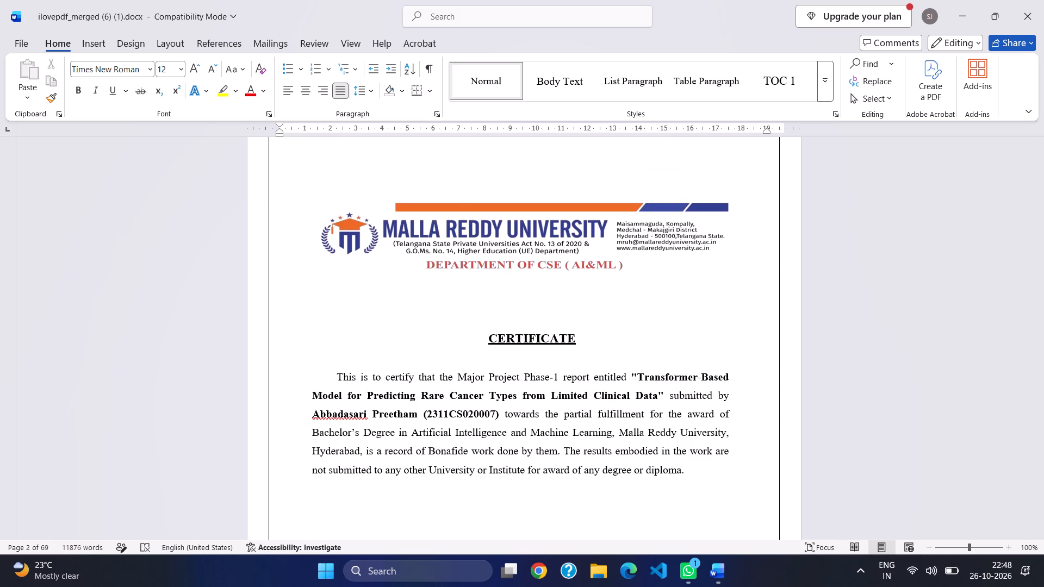
pyautogui.scroll(1, 593, 396)
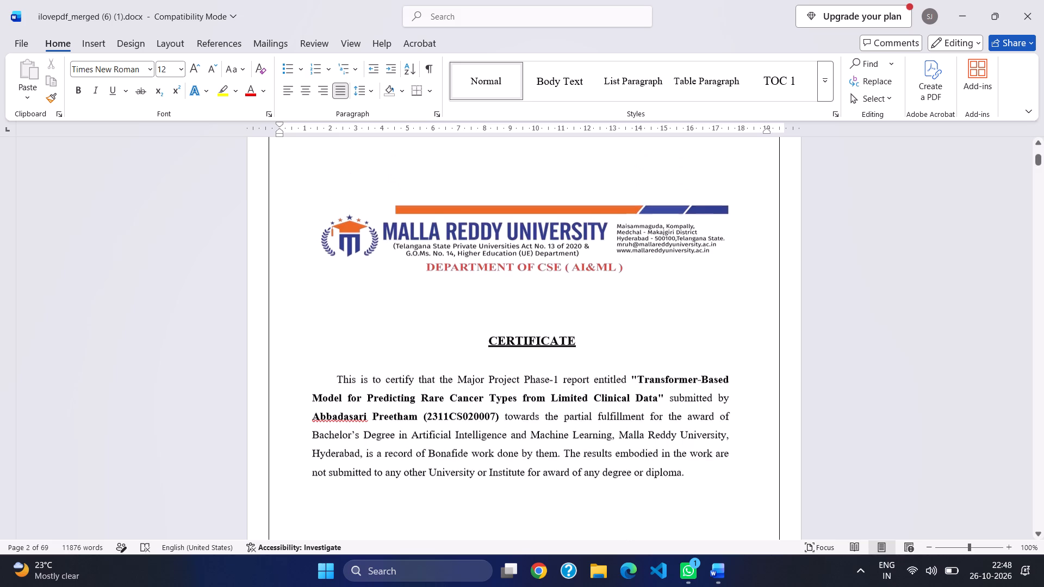
pyautogui.scroll(7, 593, 396)
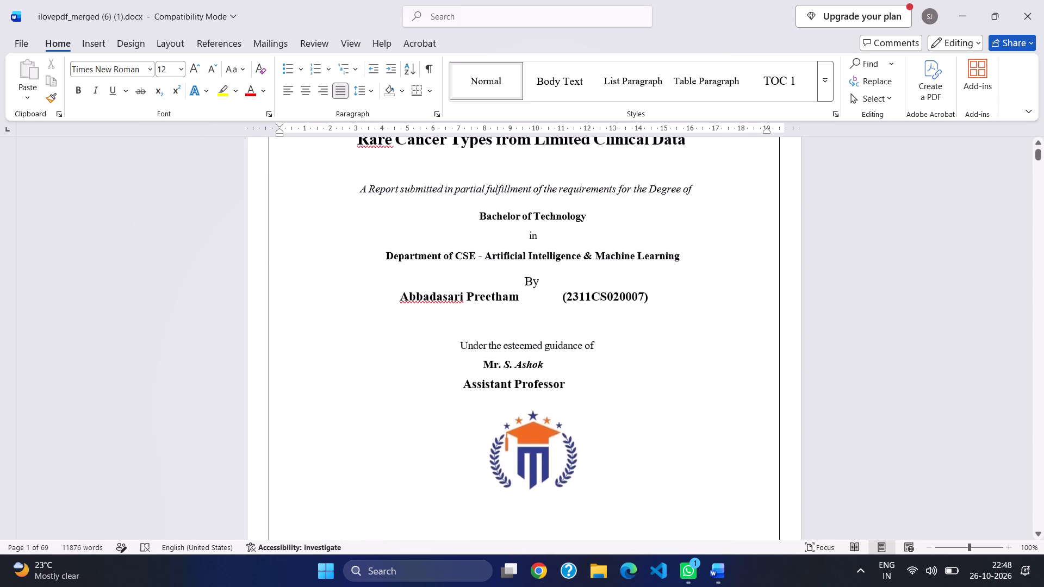
pyautogui.scroll(1, 593, 396)
# Reread the front matter from the title page to the Abstract for leftover group names and plural wording, and return to the title page.
pyautogui.scroll(-2, 593, 396)
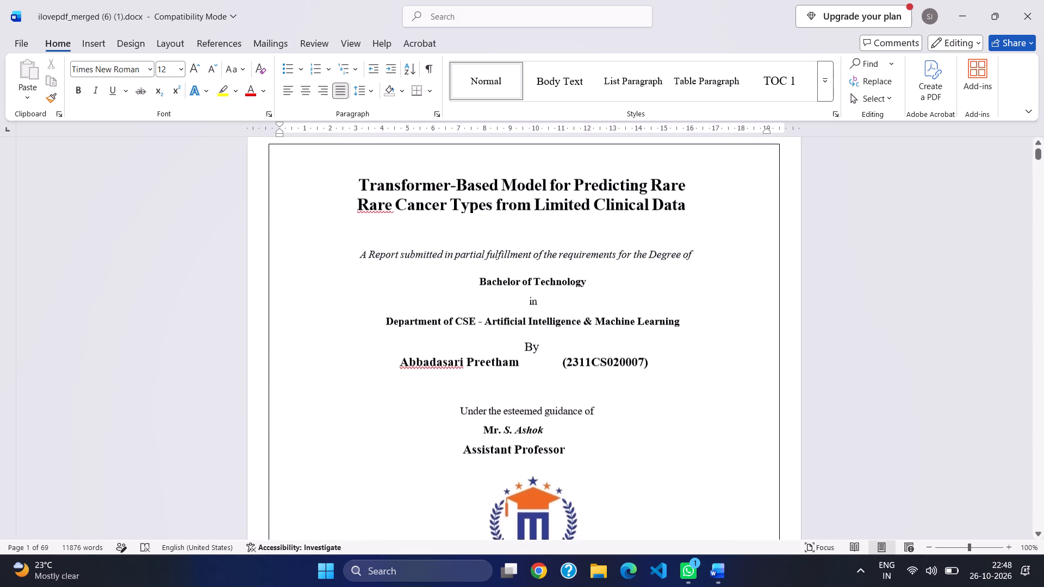
pyautogui.scroll(-5, 593, 396)
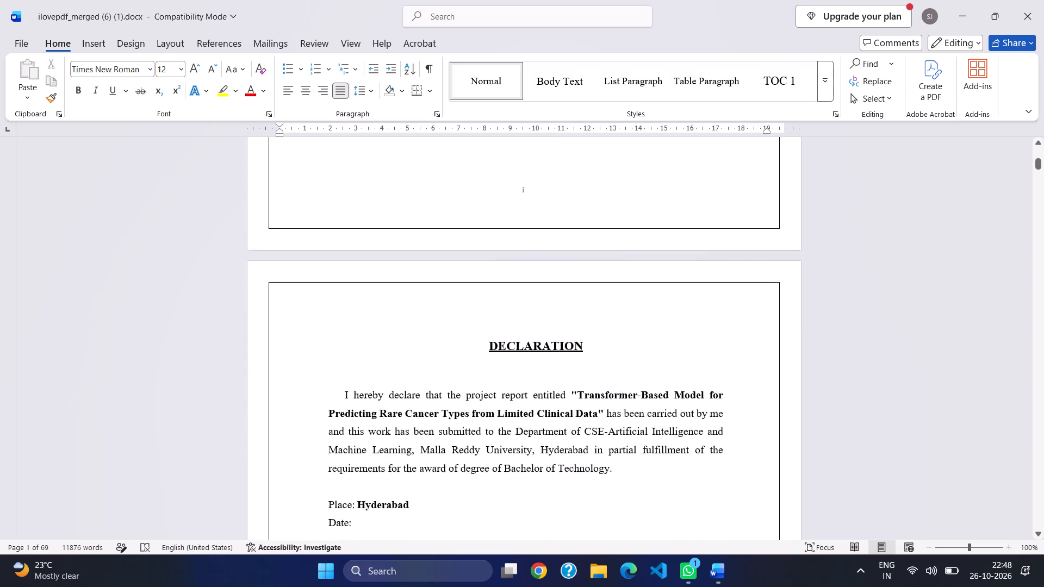
pyautogui.scroll(4, 593, 396)
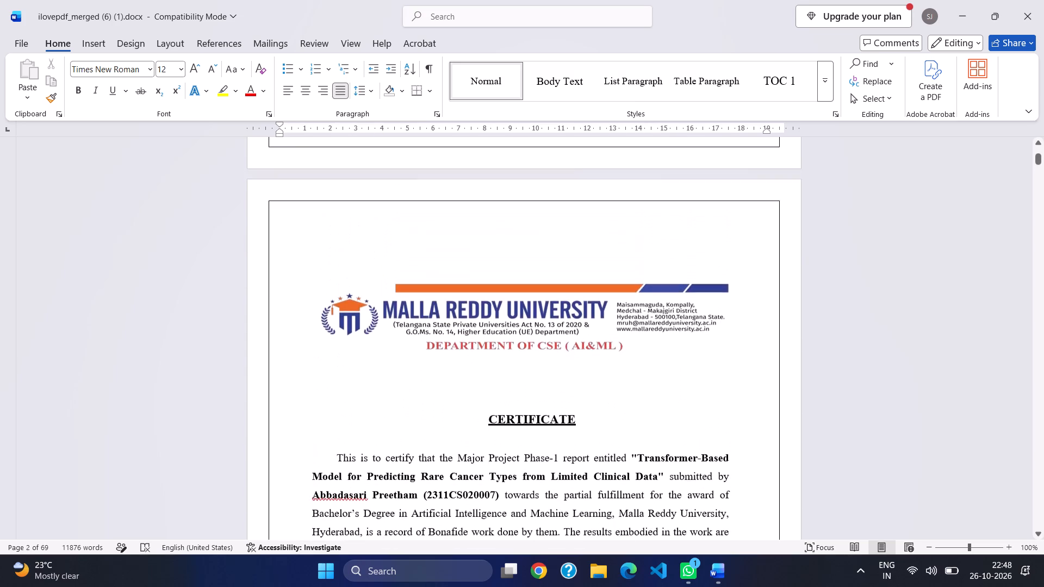
pyautogui.scroll(1, 593, 396)
pyautogui.scroll(-3, 593, 396)
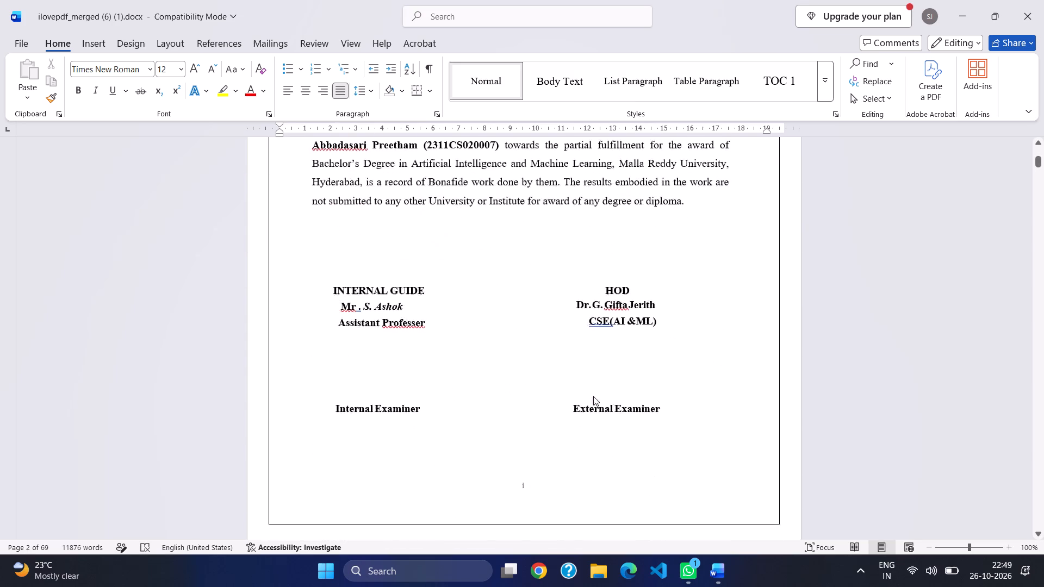
pyautogui.scroll(-4, 593, 396)
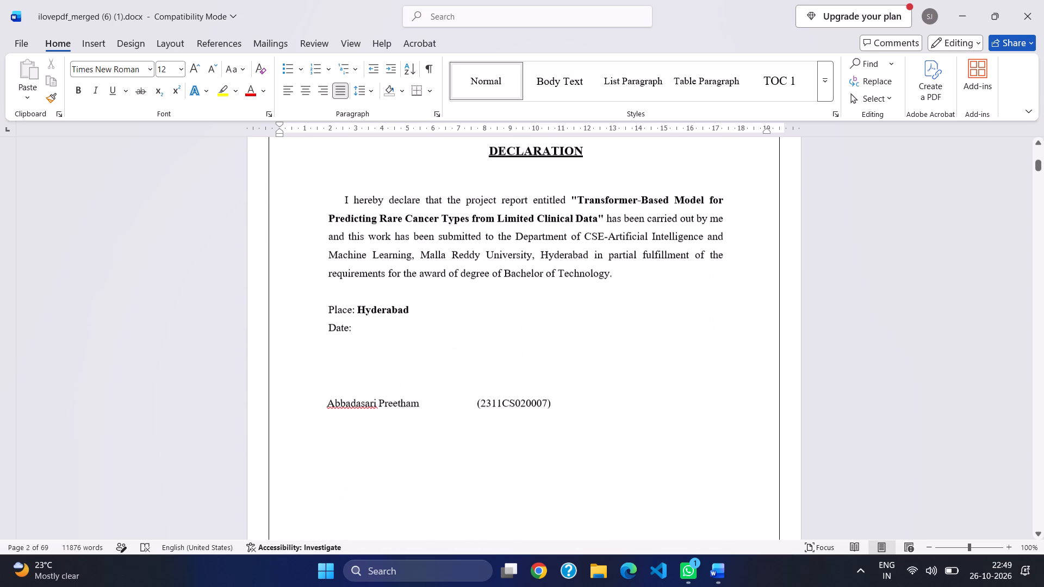
pyautogui.scroll(-3, 593, 396)
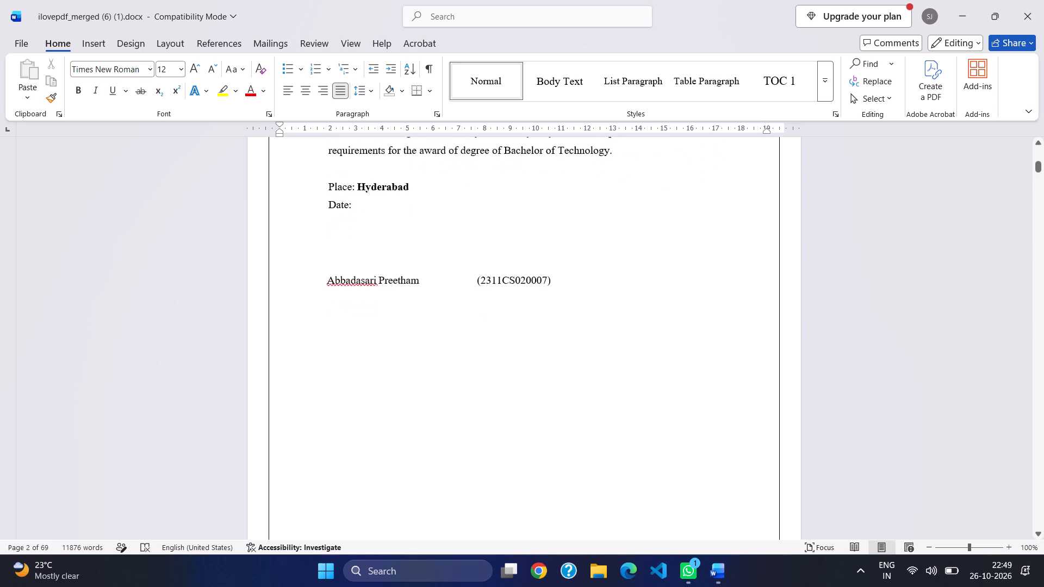
pyautogui.scroll(-3, 593, 396)
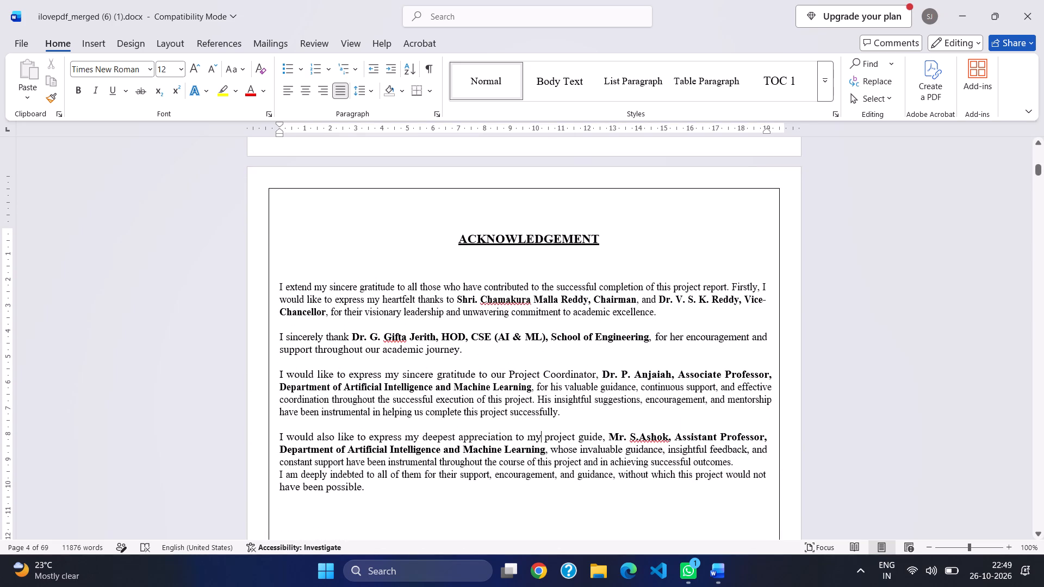
pyautogui.scroll(-2, 593, 396)
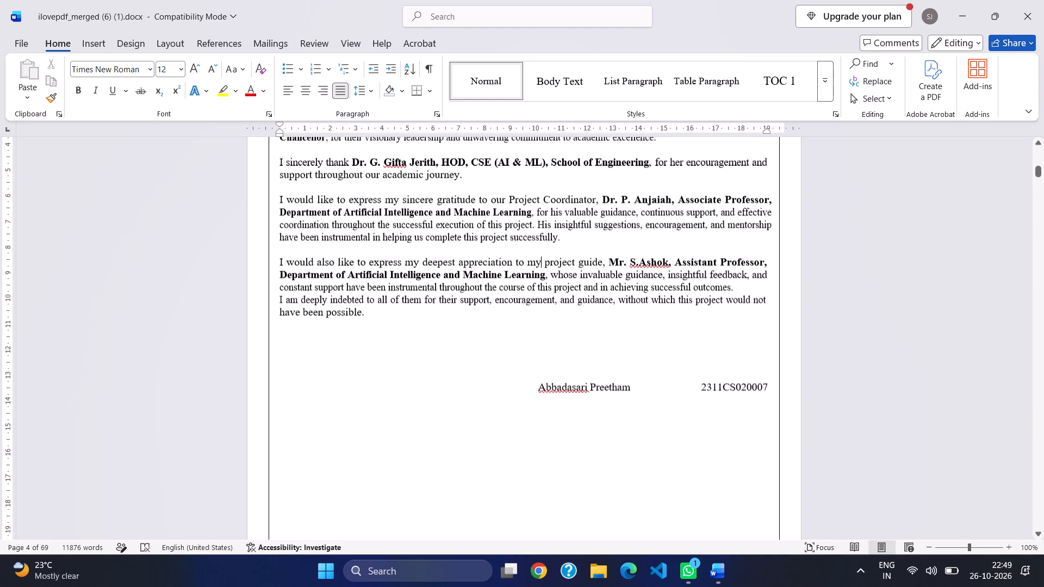
pyautogui.scroll(-2, 593, 396)
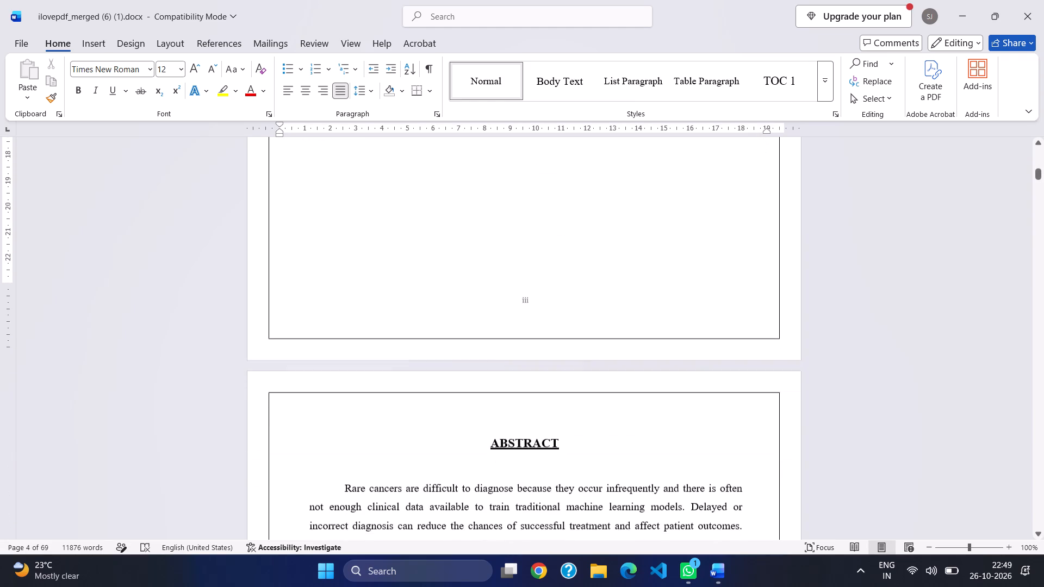
pyautogui.scroll(4, 593, 396)
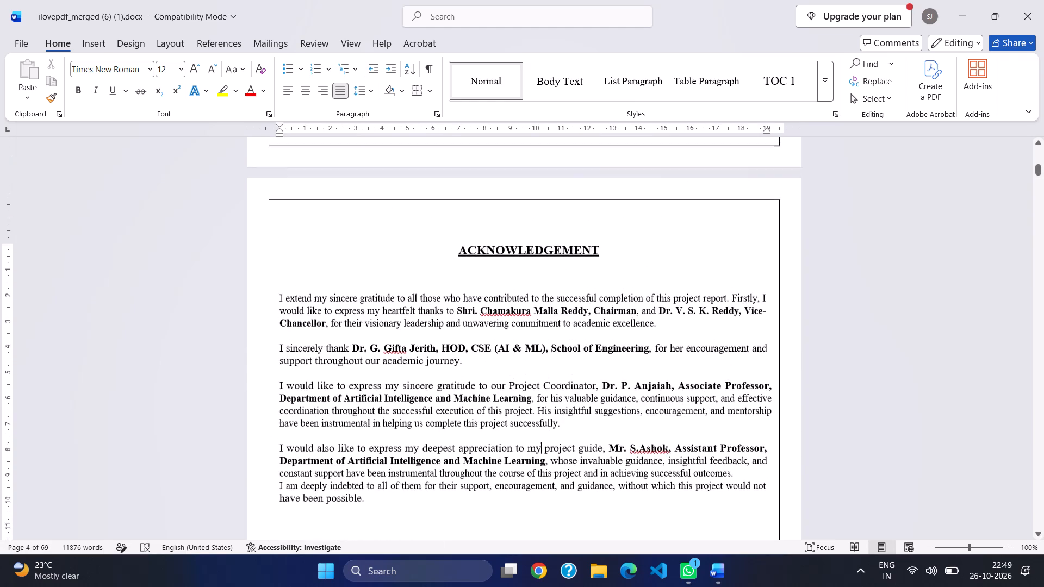
pyautogui.scroll(11, 593, 396)
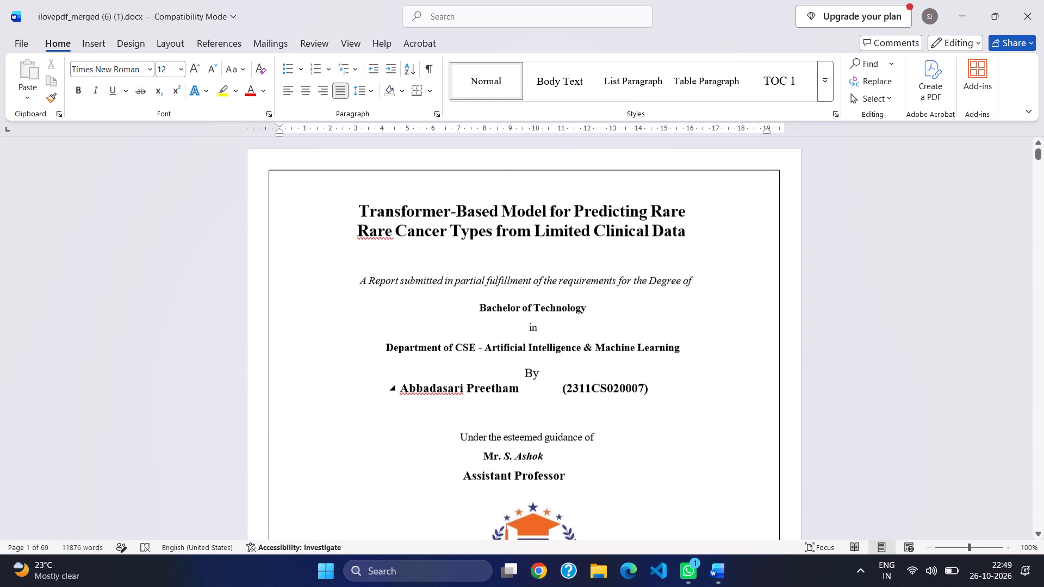
pyautogui.scroll(8, 593, 396)
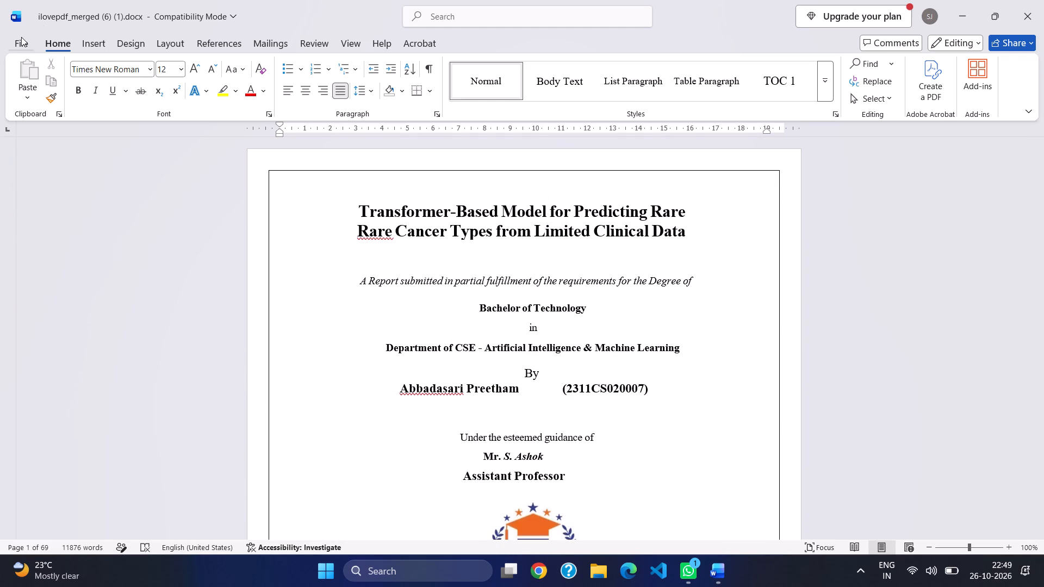
# Browse the page thumbnails from the front matter through the later chapters to check the report's pages, and return to the title page.
pyautogui.click(21, 37)
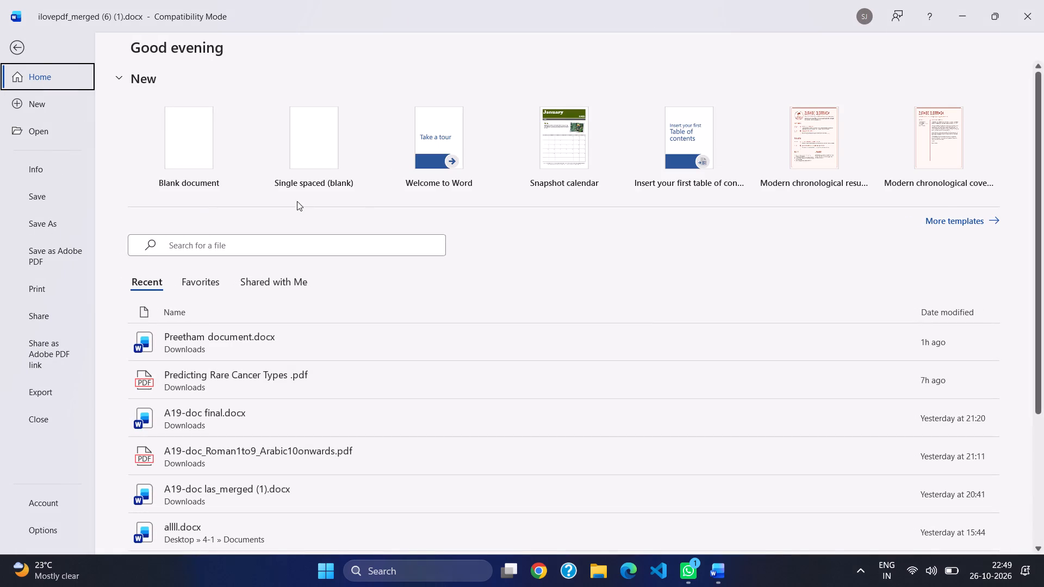
pyautogui.click(23, 43)
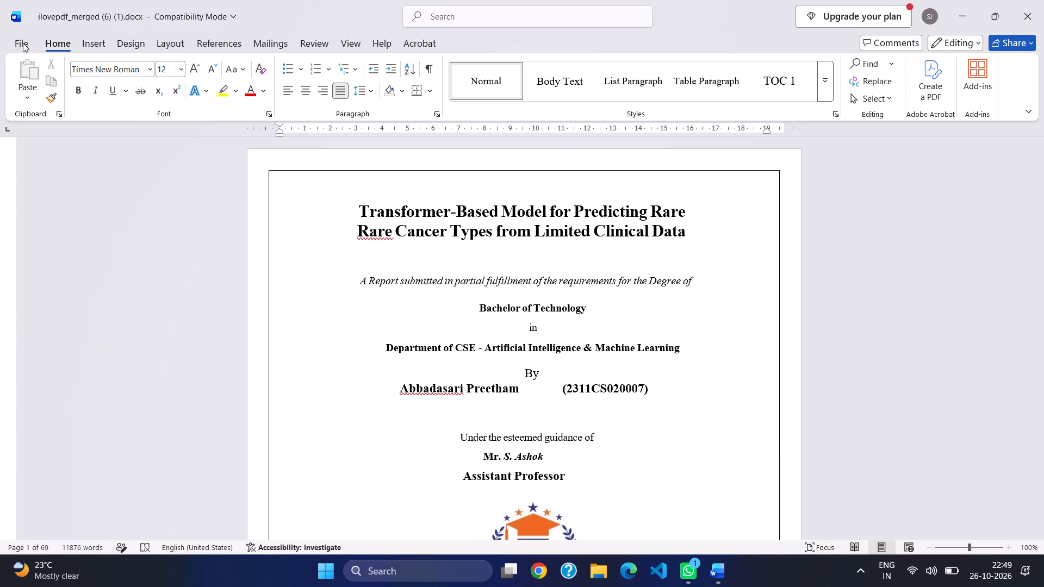
pyautogui.click(26, 542)
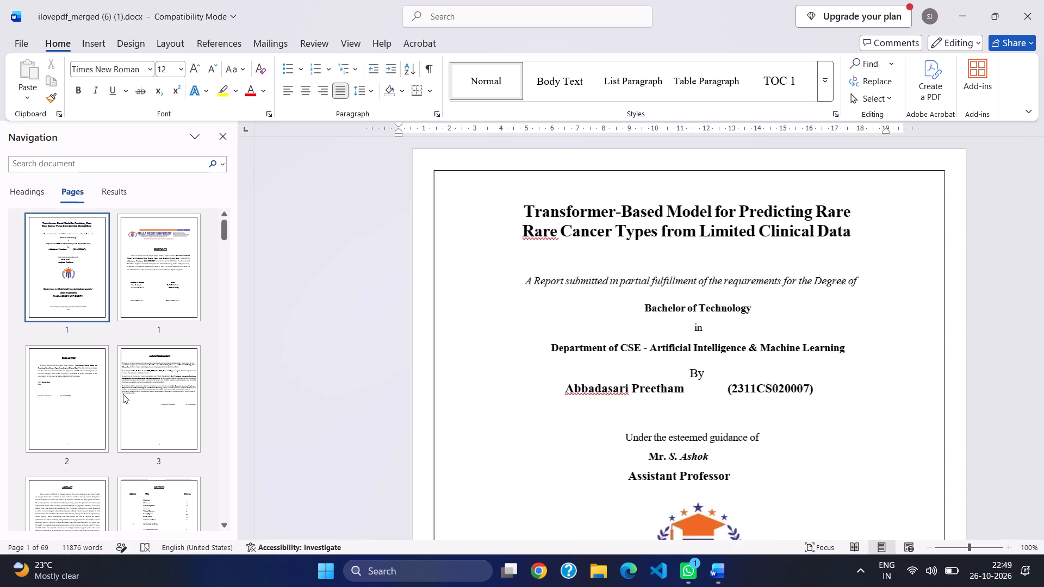
pyautogui.scroll(-2, 123, 394)
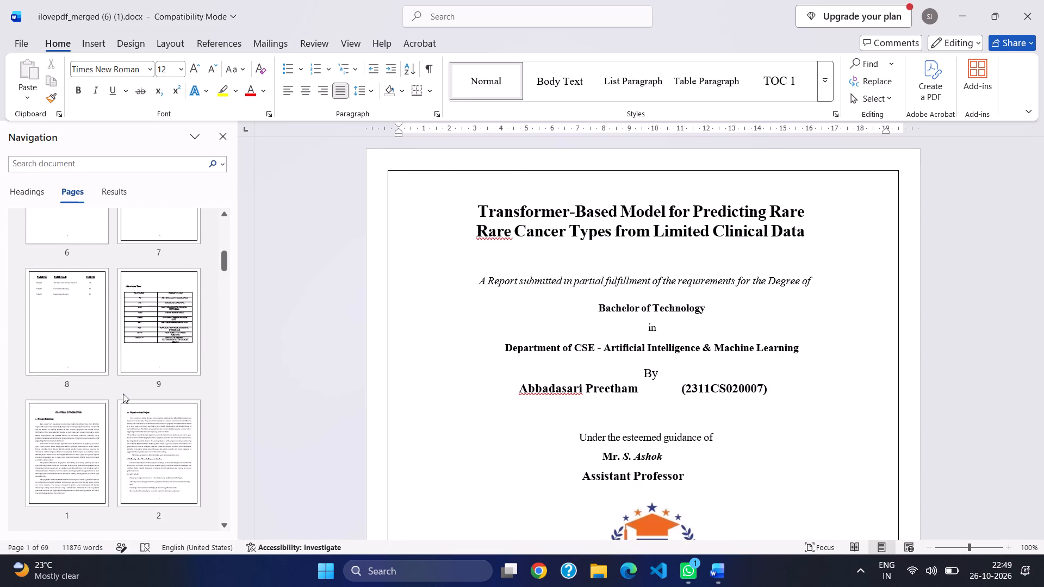
pyautogui.scroll(-3, 123, 394)
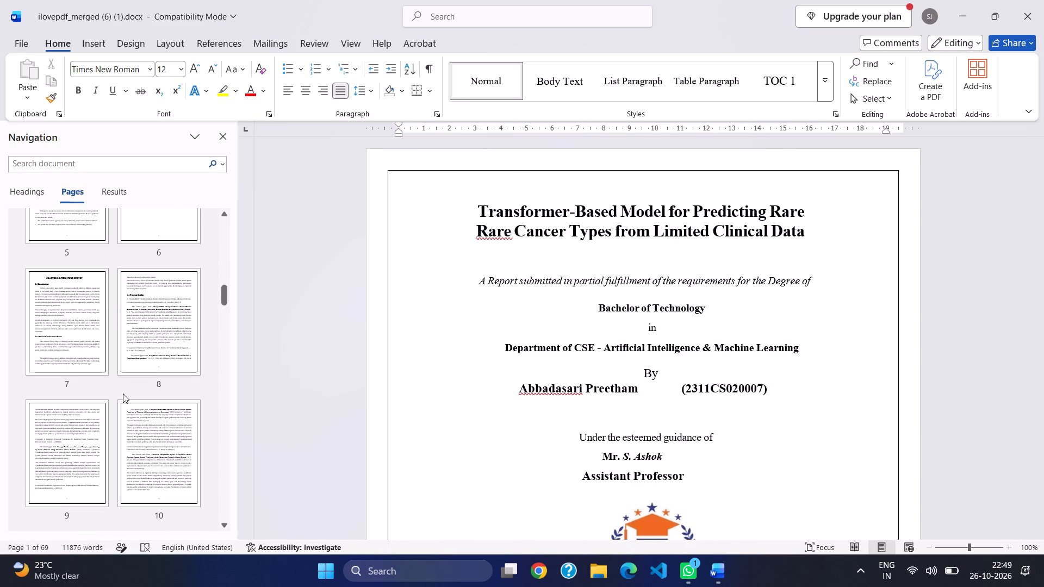
pyautogui.scroll(1, 123, 394)
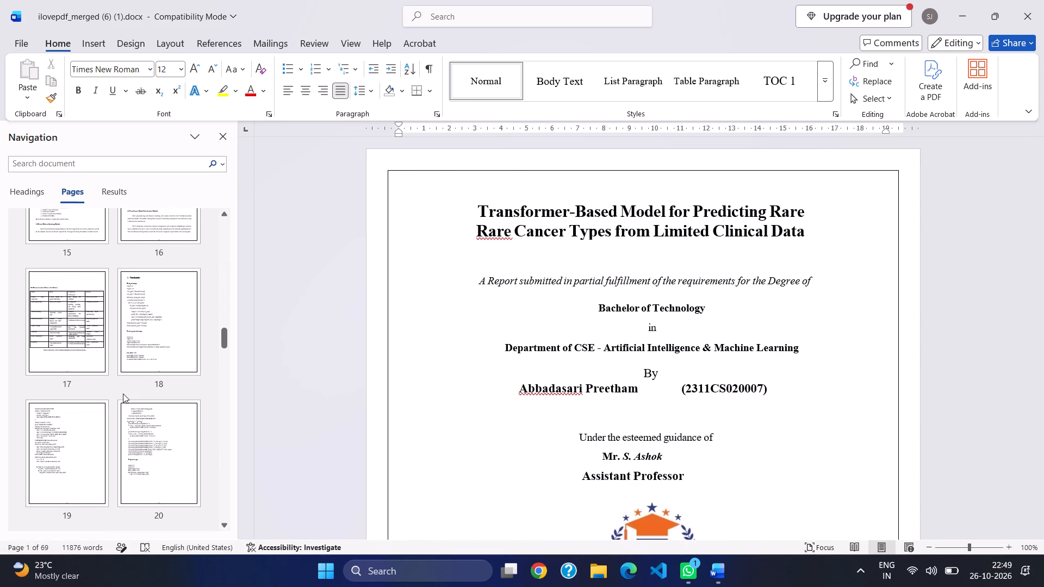
pyautogui.scroll(1, 123, 394)
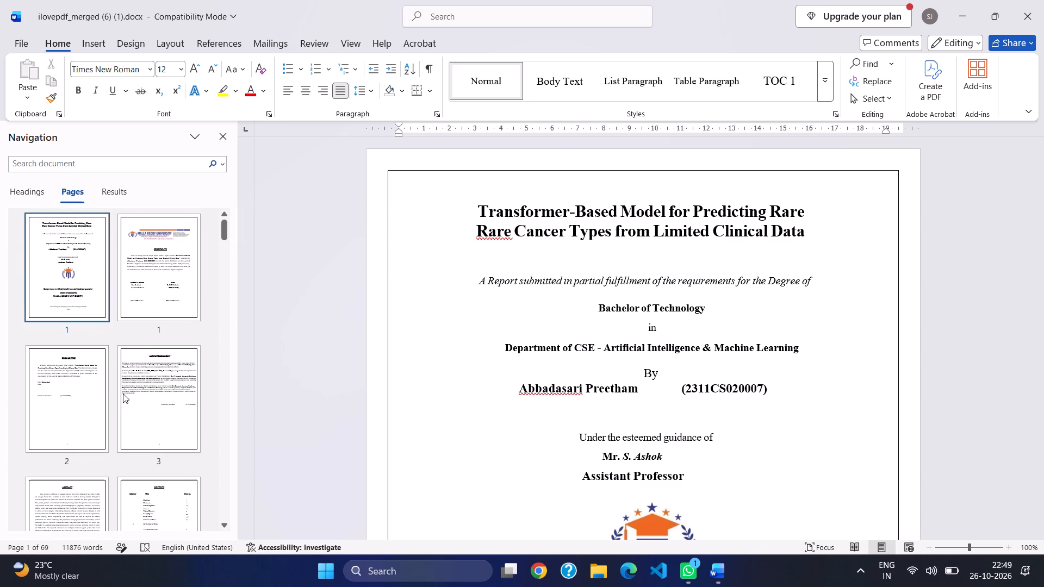
pyautogui.scroll(-3, 123, 394)
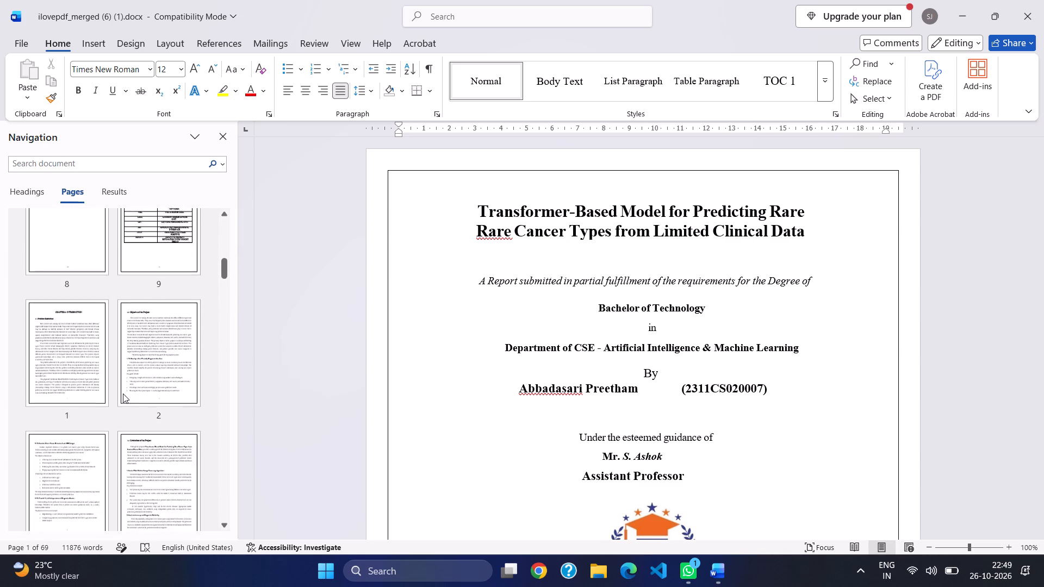
pyautogui.scroll(-1, 123, 394)
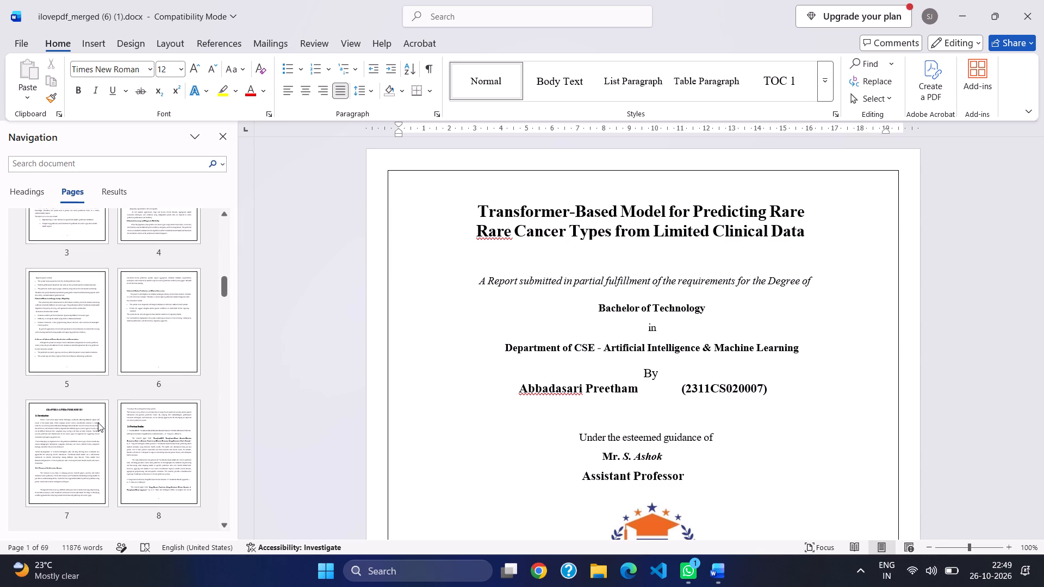
pyautogui.click(98, 422)
pyautogui.scroll(-6, 98, 422)
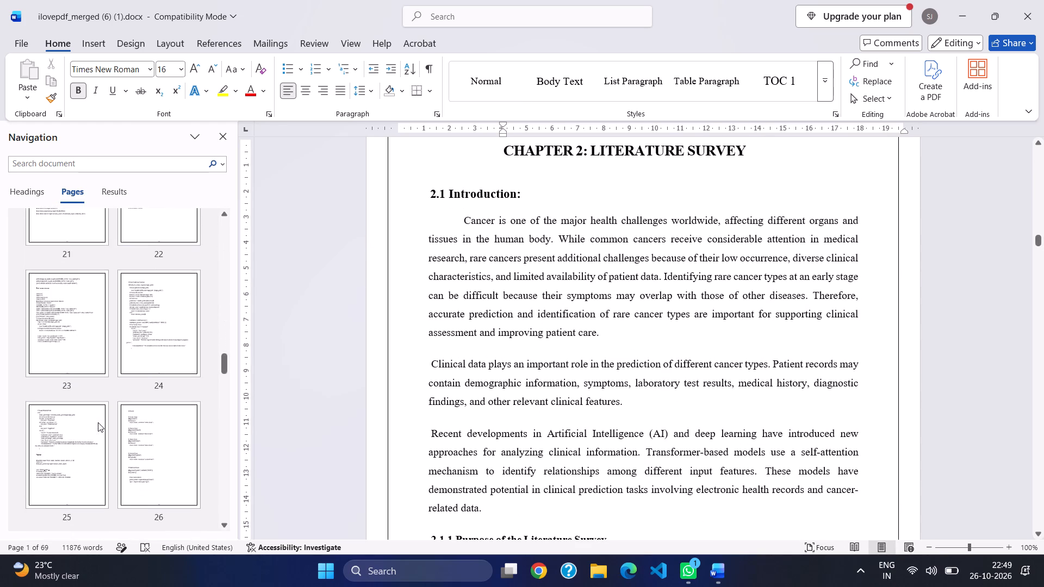
pyautogui.scroll(-5, 98, 422)
pyautogui.scroll(20, 98, 422)
pyautogui.scroll(19, 98, 422)
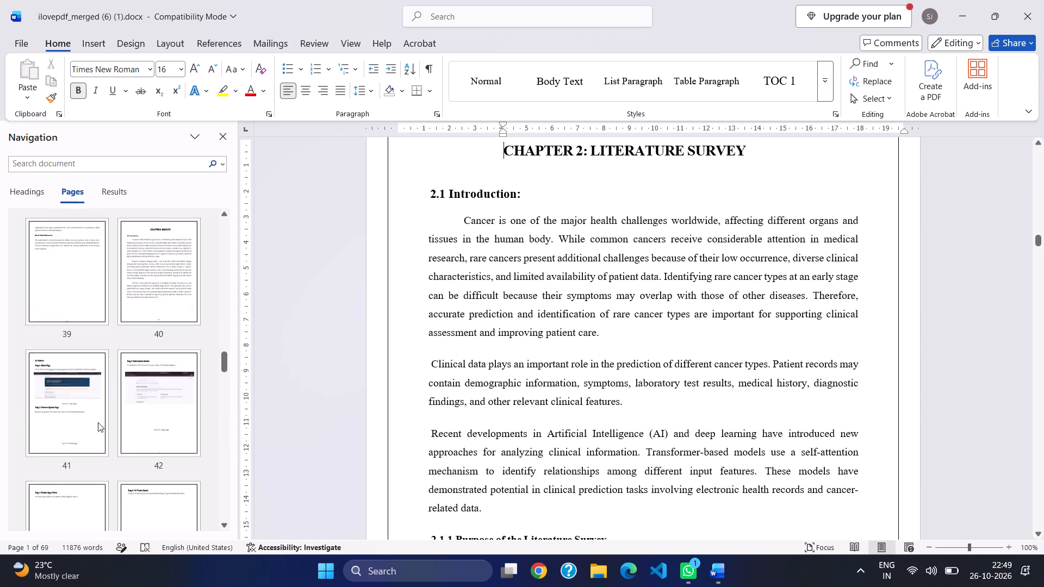
pyautogui.scroll(20, 98, 422)
pyautogui.scroll(20, 98, 422)
pyautogui.scroll(2, 98, 422)
pyautogui.click(65, 252)
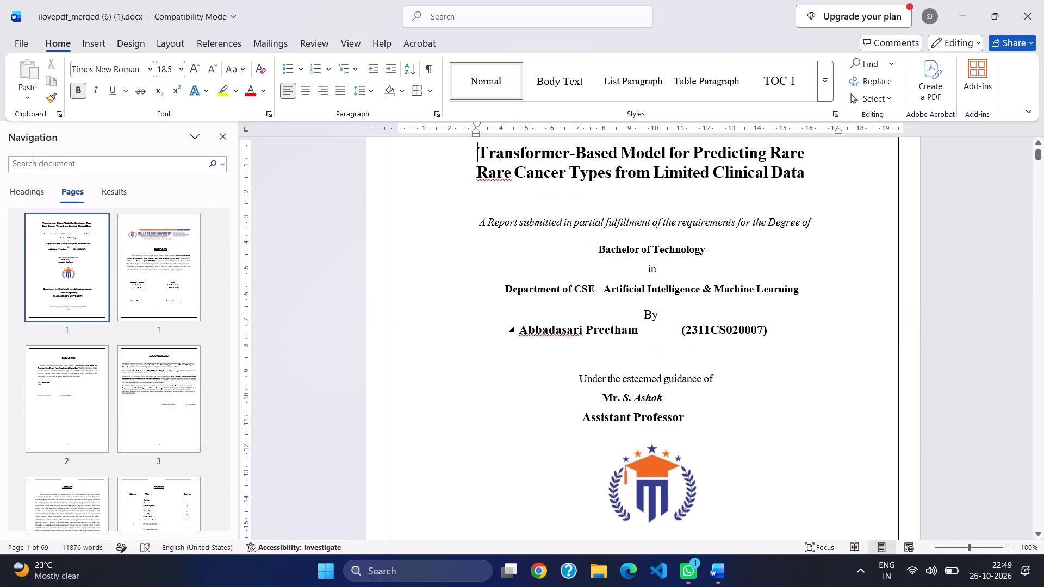
# Save a PDF copy of the report in the Downloads folder under the name preethamdocument1.
pyautogui.click(16, 54)
pyautogui.click(20, 47)
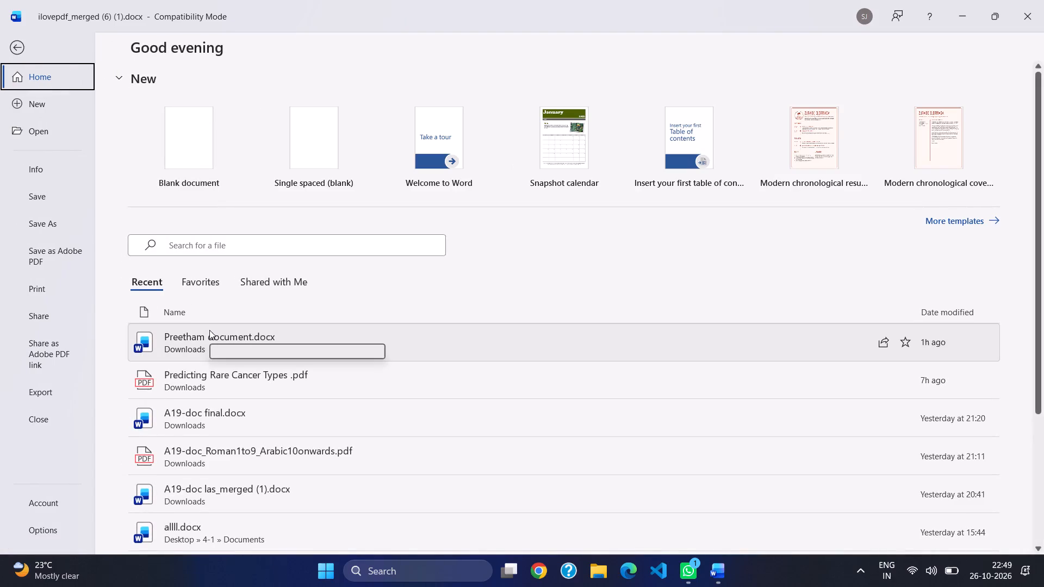
pyautogui.click(51, 220)
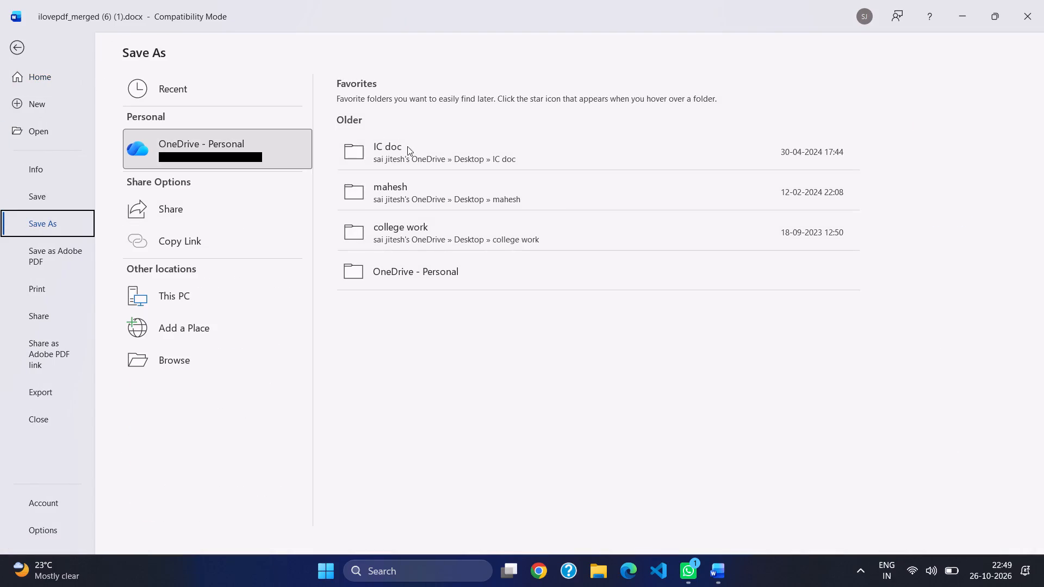
pyautogui.click(195, 292)
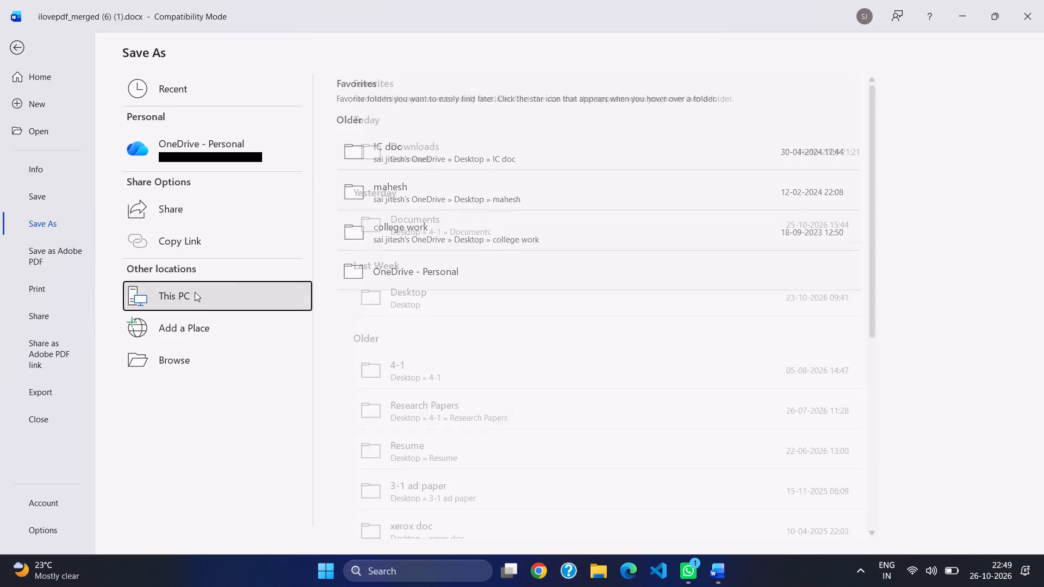
pyautogui.click(483, 159)
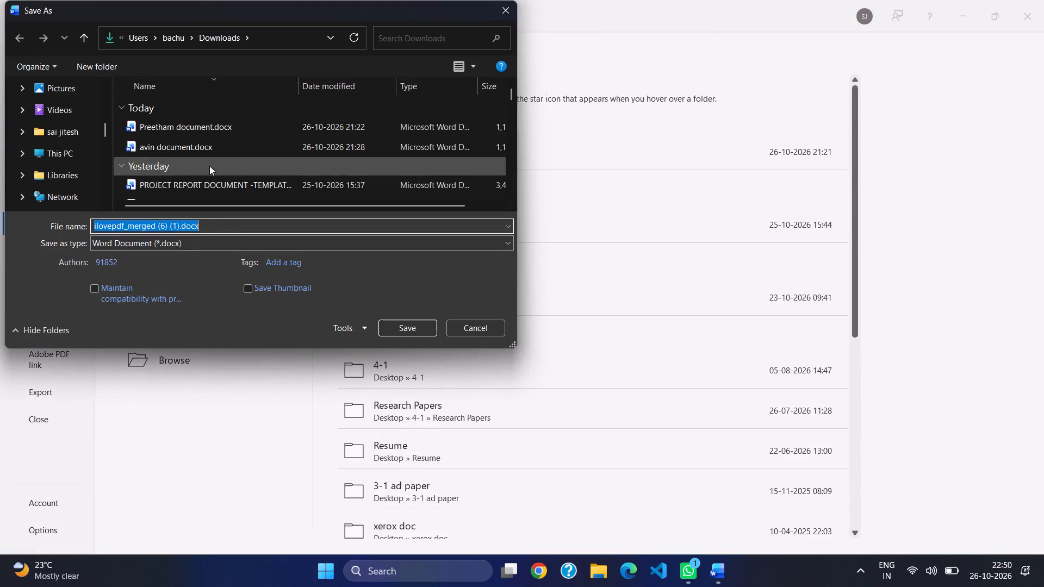
pyautogui.press('BackSpace')
pyautogui.write('preetham')
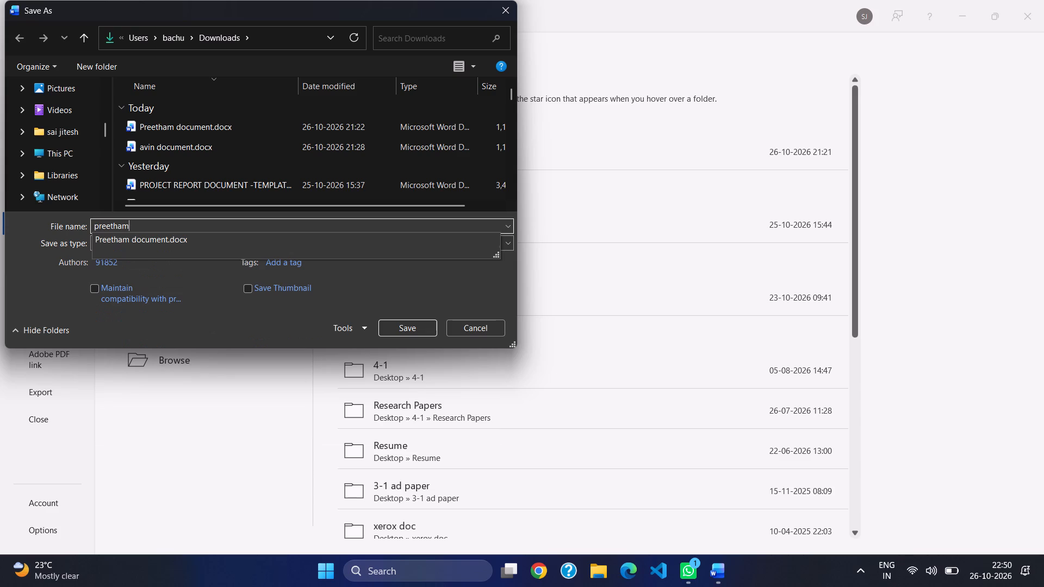
pyautogui.write('docu')
pyautogui.write('ment1')
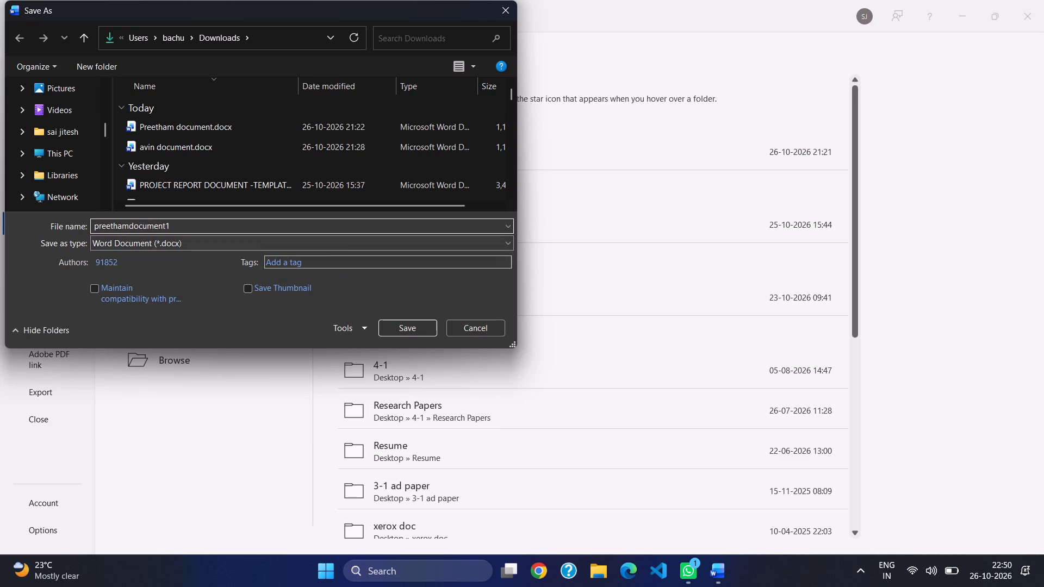
pyautogui.click(350, 242)
pyautogui.click(211, 323)
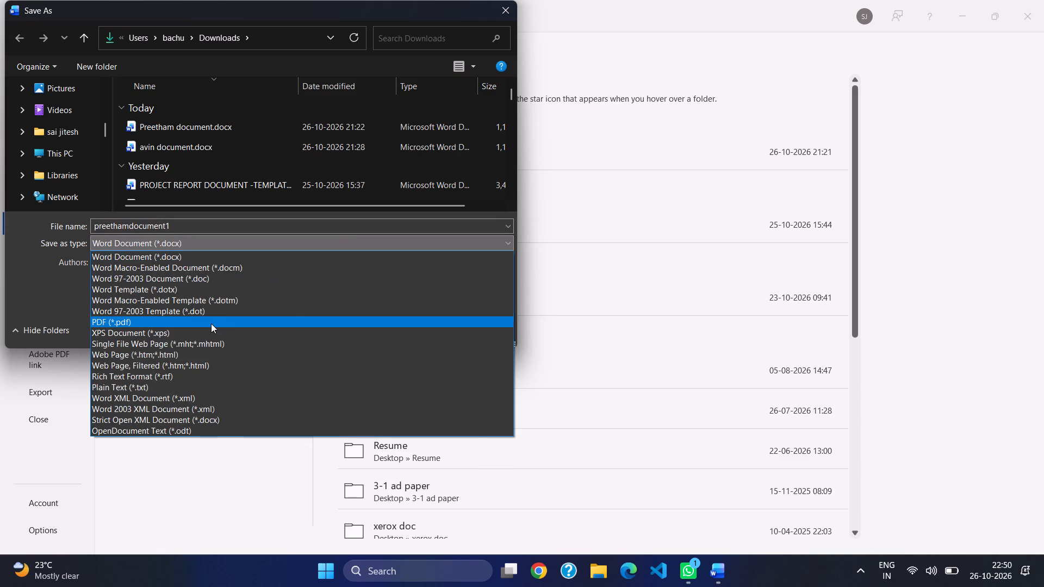
pyautogui.click(396, 352)
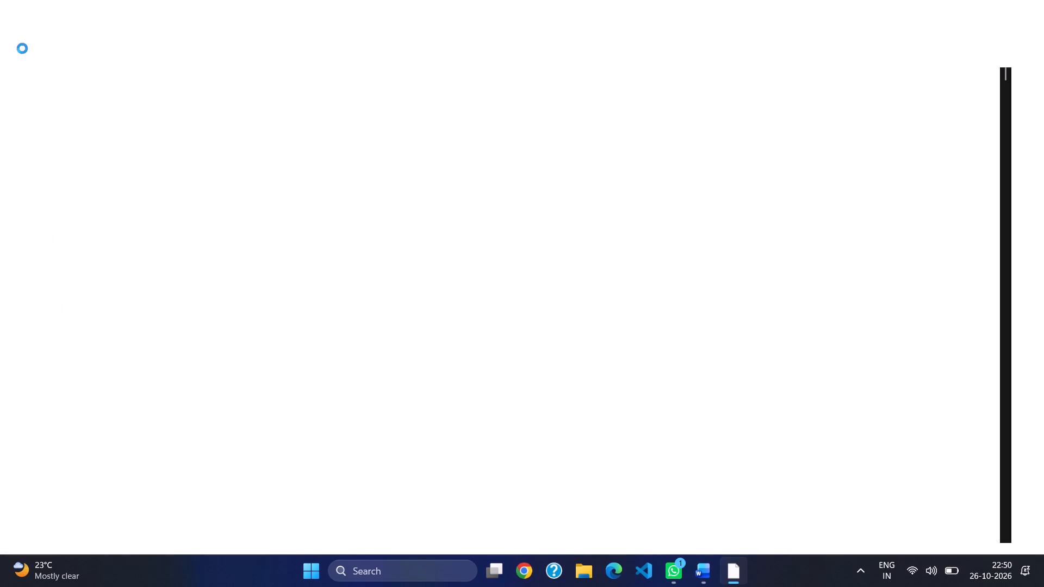
# Check the exported PDF from the title page through the Certificate, Declaration, Acknowledgement and Abstract, and close it.
pyautogui.scroll(-4, 637, 320)
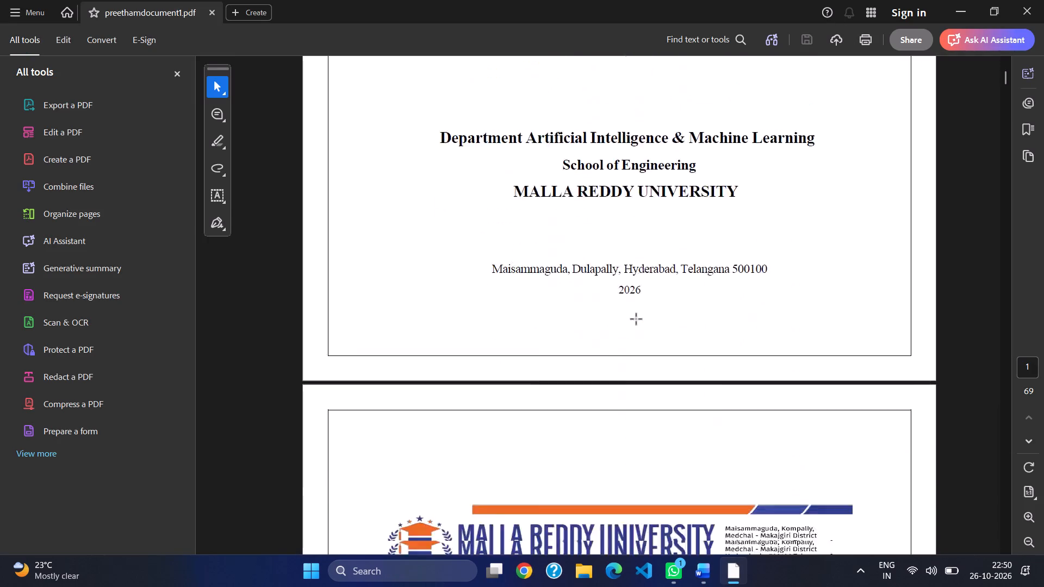
pyautogui.scroll(-4, 637, 320)
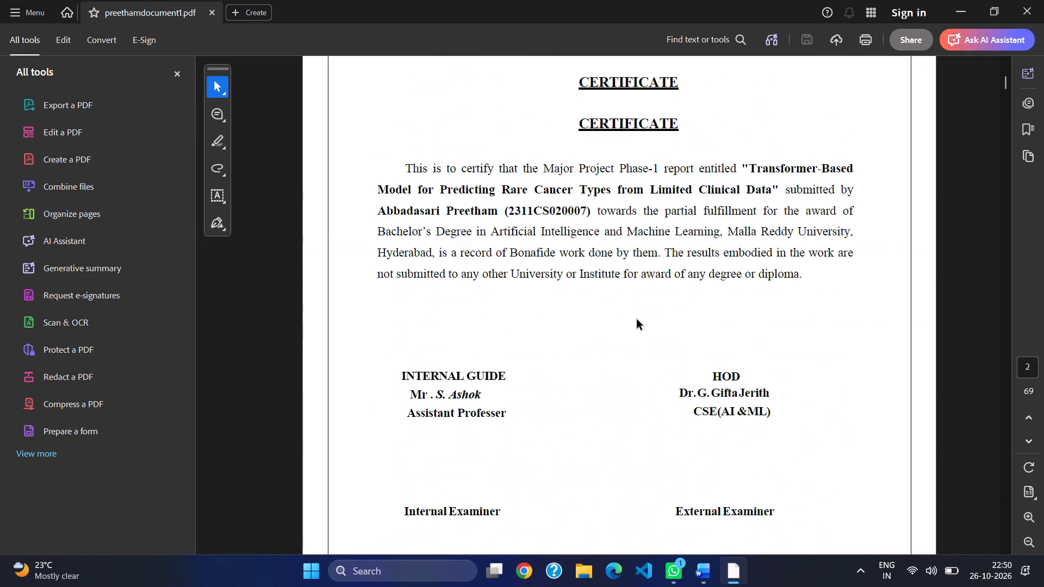
pyautogui.scroll(-2, 637, 320)
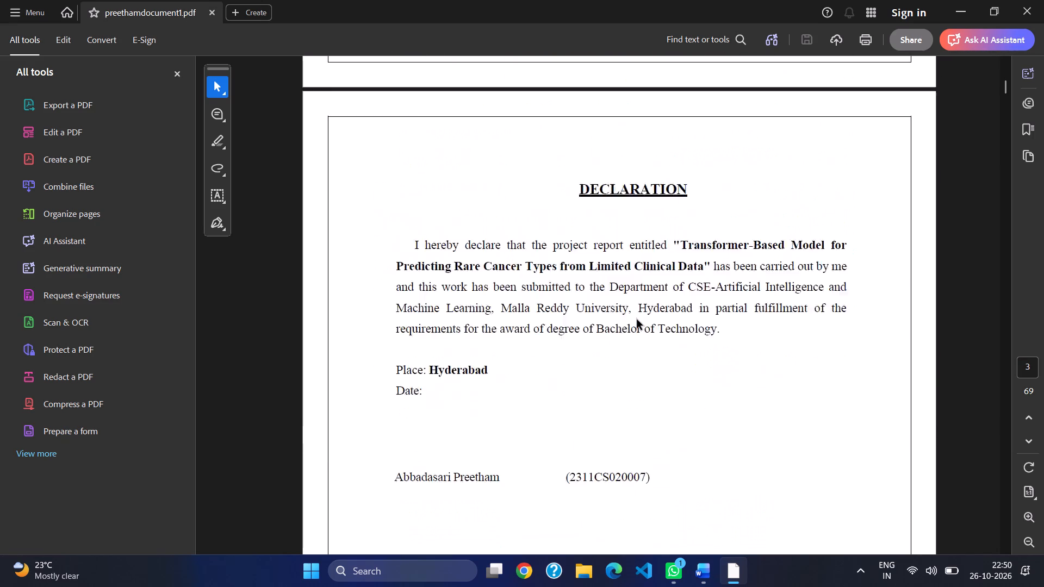
pyautogui.scroll(-7, 637, 320)
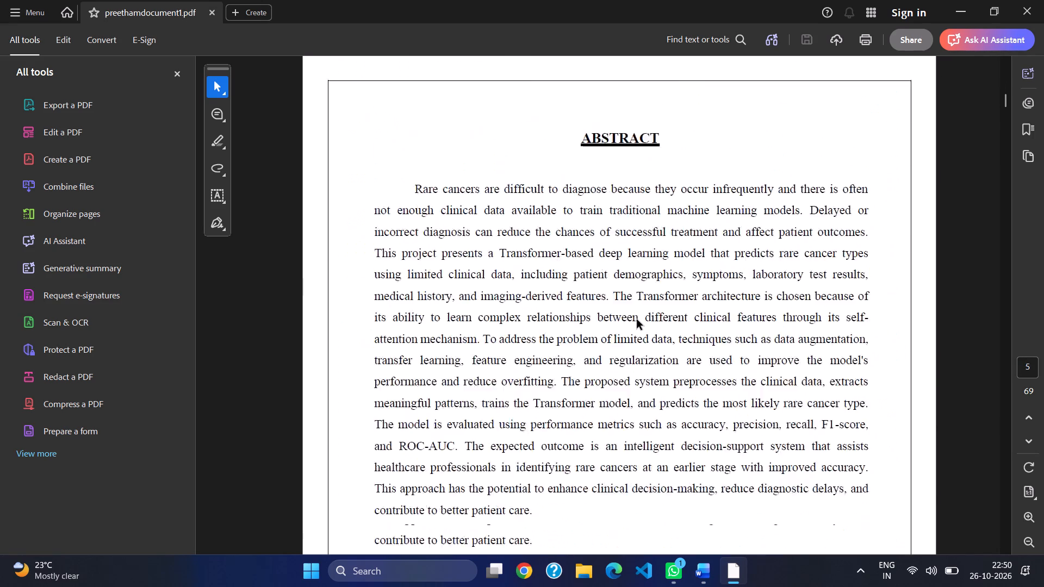
pyautogui.scroll(-2, 637, 320)
pyautogui.click(1012, 0)
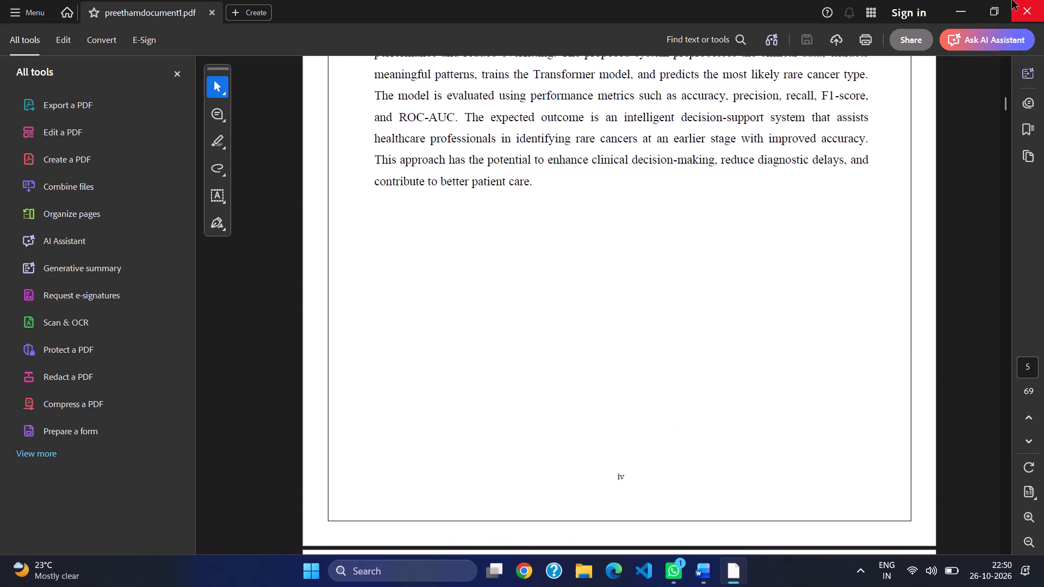
pyautogui.click(1032, 13)
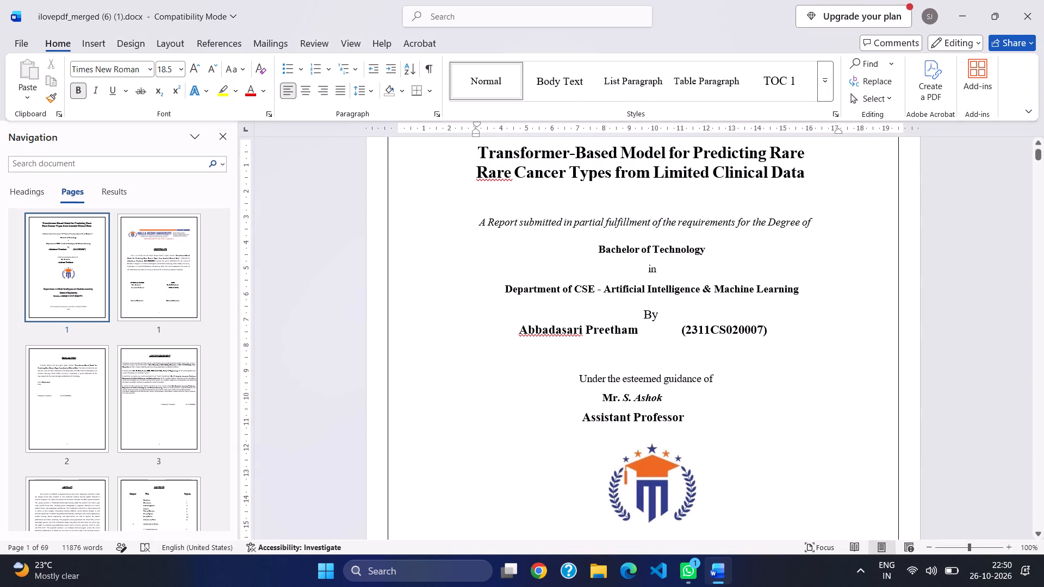
# Undo the single-student edits in the Acknowledgement, bringing back its plural wording and student list, and the removal of the other students under the Declaration.
pyautogui.hotkey('ctrl', 'z')
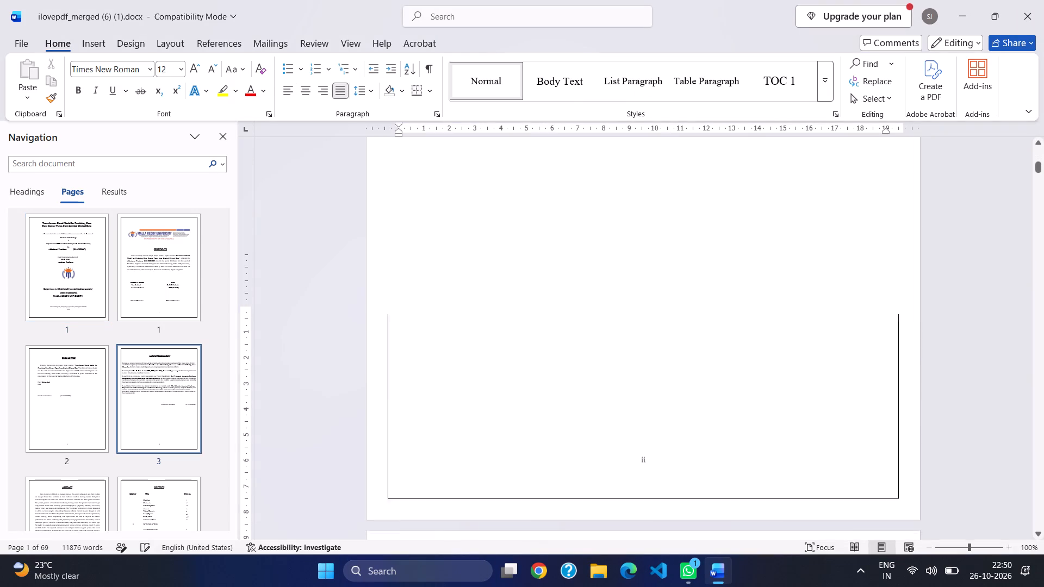
pyautogui.hotkey('ctrl', 'z')
pyautogui.hotkey('ctrl', 'z')
pyautogui.hotkey('ctrl', 'z')
pyautogui.hotkey('ctrl', 'z')
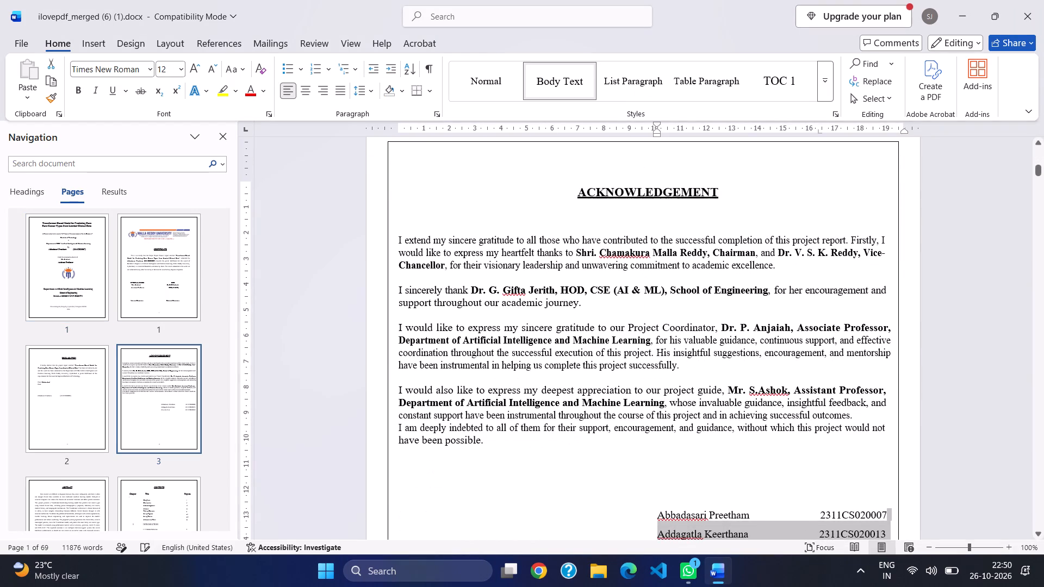
pyautogui.hotkey('ctrl', 'z')
pyautogui.hotkey('ctrl', 'z')
pyautogui.hotkey('ctrl', 'z')
pyautogui.hotkey('ctrl', 'z')
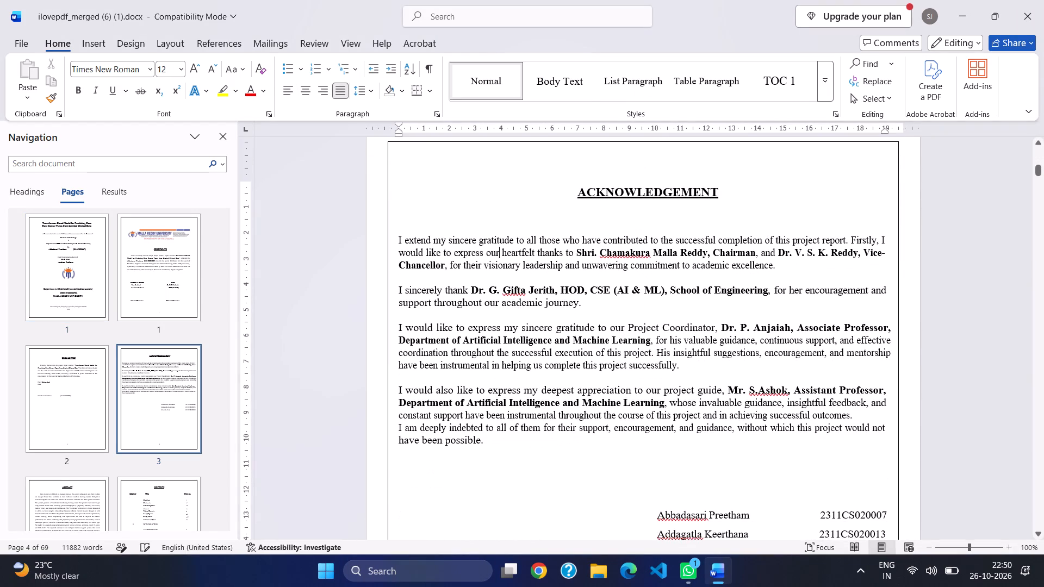
pyautogui.hotkey('ctrl', 'z')
pyautogui.hotkey('ctrl', 'z')
pyautogui.hotkey('ctrl', 'z')
pyautogui.hotkey('ctrl', 'z')
pyautogui.hotkey('ctrl', 'z')
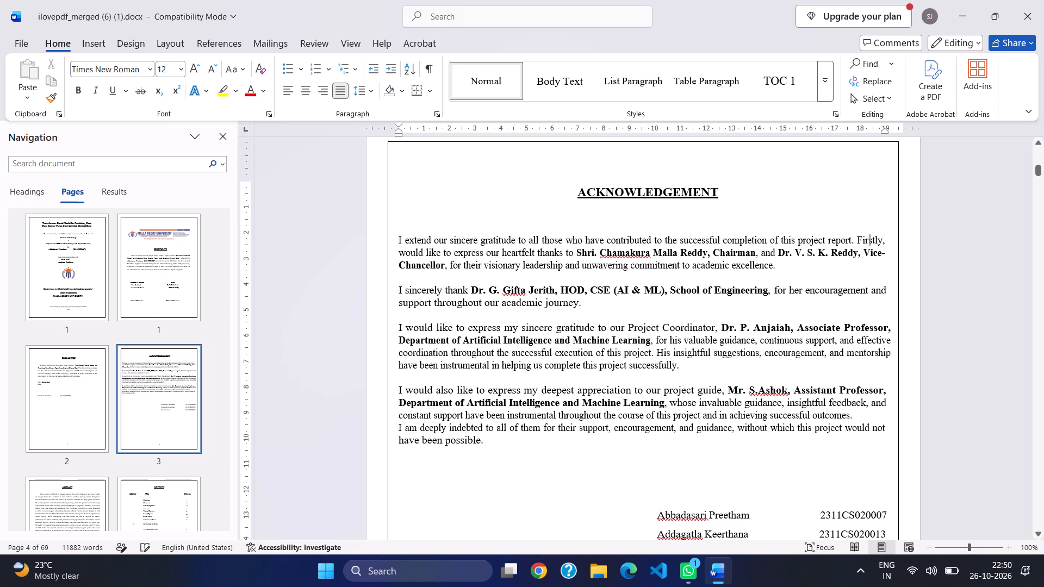
pyautogui.hotkey('ctrl', 'z')
pyautogui.hotkey('ctrl', 'z')
pyautogui.hotkey('ctrl', 'z')
pyautogui.hotkey('ctrl', 'z')
pyautogui.hotkey('ctrl', 'z')
pyautogui.hotkey('ctrl', 'z')
pyautogui.hotkey('ctrl', 'z')
pyautogui.hotkey('ctrl', 'z')
pyautogui.hotkey('ctrl', 'z')
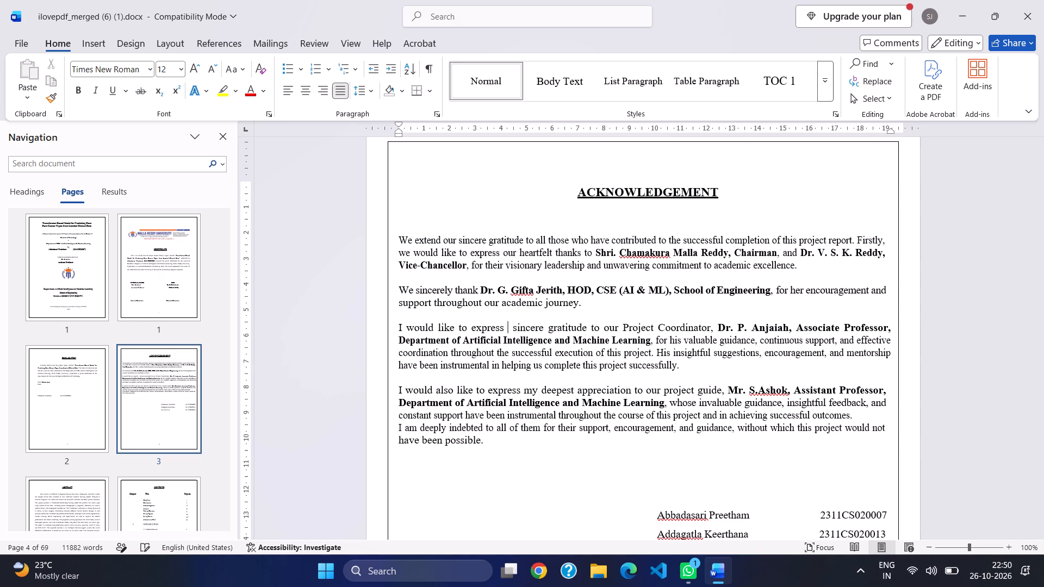
pyautogui.hotkey('ctrl', 'z')
pyautogui.hotkey('ctrl', 'z')
pyautogui.hotkey('ctrl', 'z')
pyautogui.hotkey('ctrl', 'z')
pyautogui.hotkey('ctrl', 'z')
pyautogui.hotkey('ctrl', 'z')
pyautogui.hotkey('ctrl', 'z')
pyautogui.hotkey('ctrl', 'z')
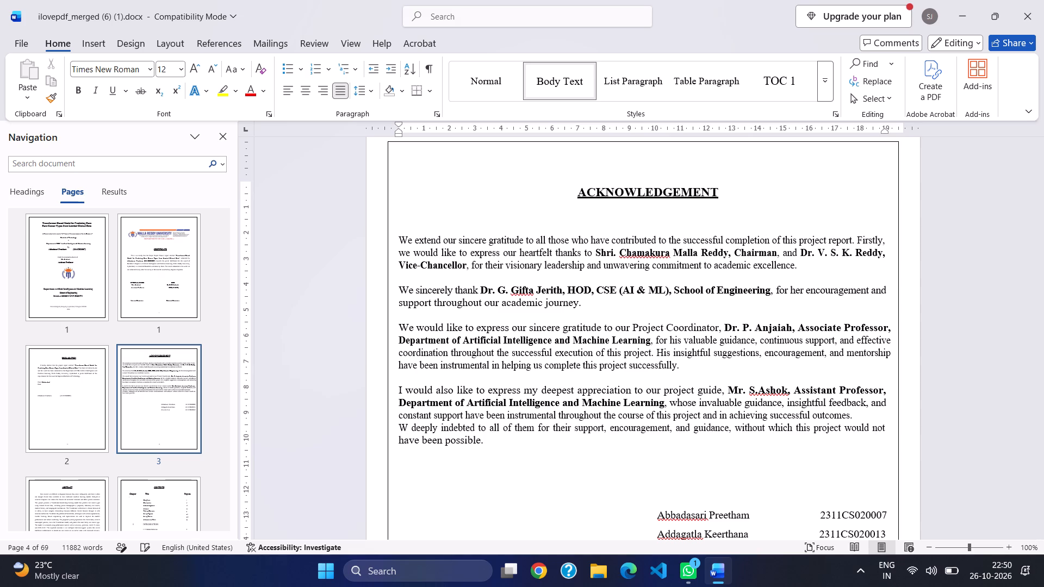
pyautogui.hotkey('ctrl', 'z')
pyautogui.hotkey('ctrl', 'z')
pyautogui.hotkey('ctrl', 'z')
pyautogui.hotkey('ctrl', 'z')
pyautogui.hotkey('ctrl', 'z')
pyautogui.hotkey('ctrl', 'z')
pyautogui.hotkey('ctrl', 'z')
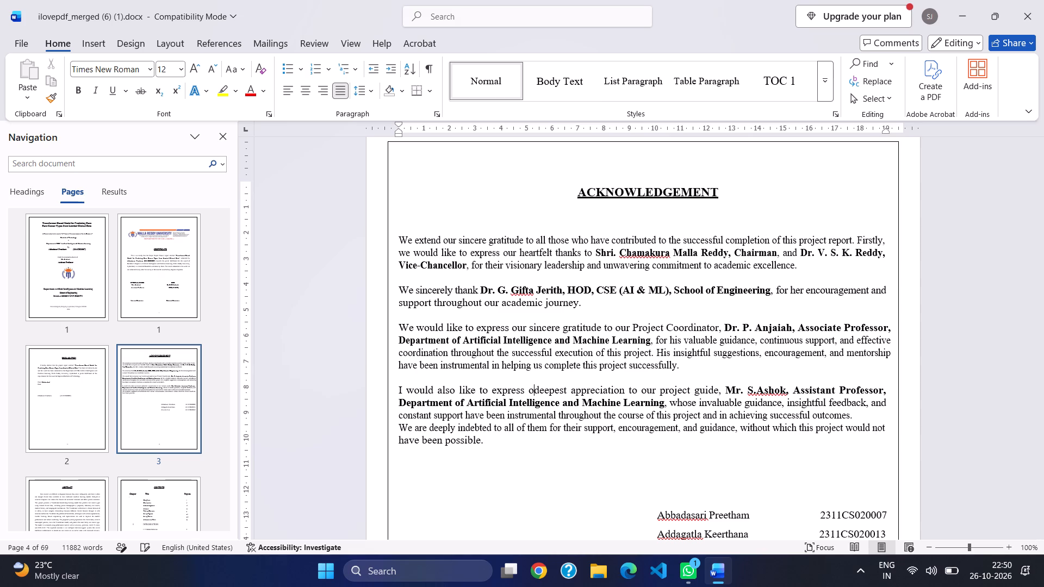
pyautogui.hotkey('ctrl', 'z')
pyautogui.hotkey('ctrl', 'z')
pyautogui.hotkey('ctrl', 'z')
pyautogui.hotkey('ctrl', 'z')
pyautogui.hotkey('ctrl', 'z')
pyautogui.hotkey('ctrl', 'z')
pyautogui.hotkey('ctrl', 'z')
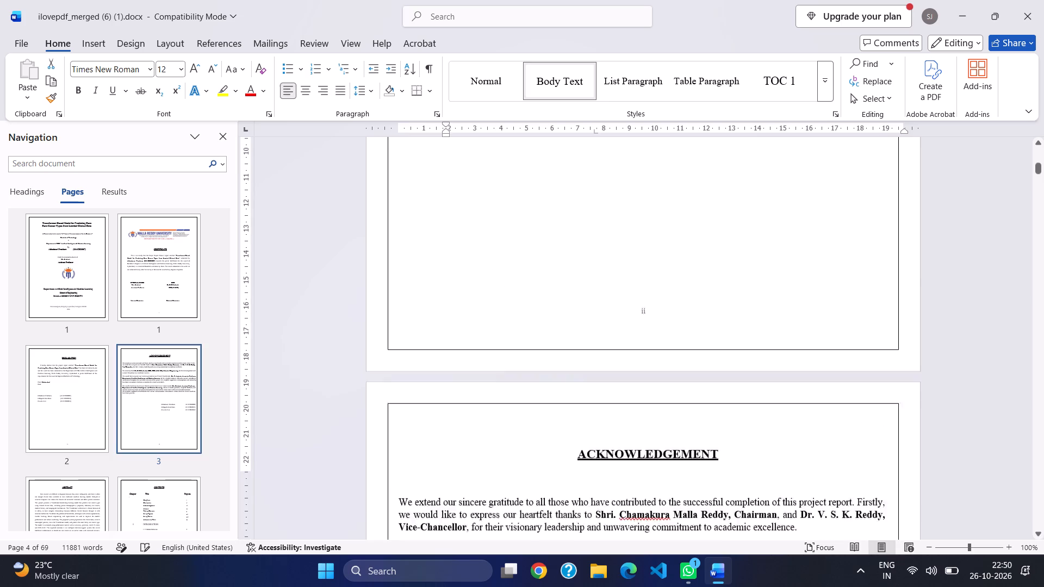
# Undo the remaining single-student edits back through the Certificate to the removal of the other two students from the title page.
pyautogui.hotkey('ctrl', 'z')
pyautogui.hotkey('ctrl', 'z')
pyautogui.hotkey('ctrl', 'z')
pyautogui.hotkey('ctrl', 'z')
pyautogui.hotkey('ctrl', 'z')
pyautogui.hotkey('ctrl', 'z')
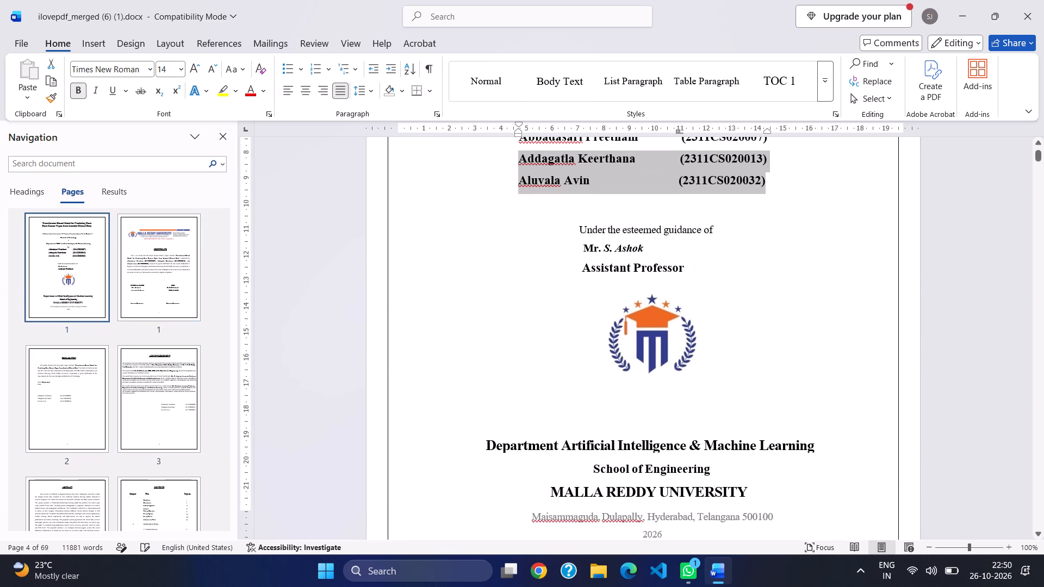
# Delete the first two students and their roll numbers from the title page, keeping only the third student.
pyautogui.scroll(1, 673, 265)
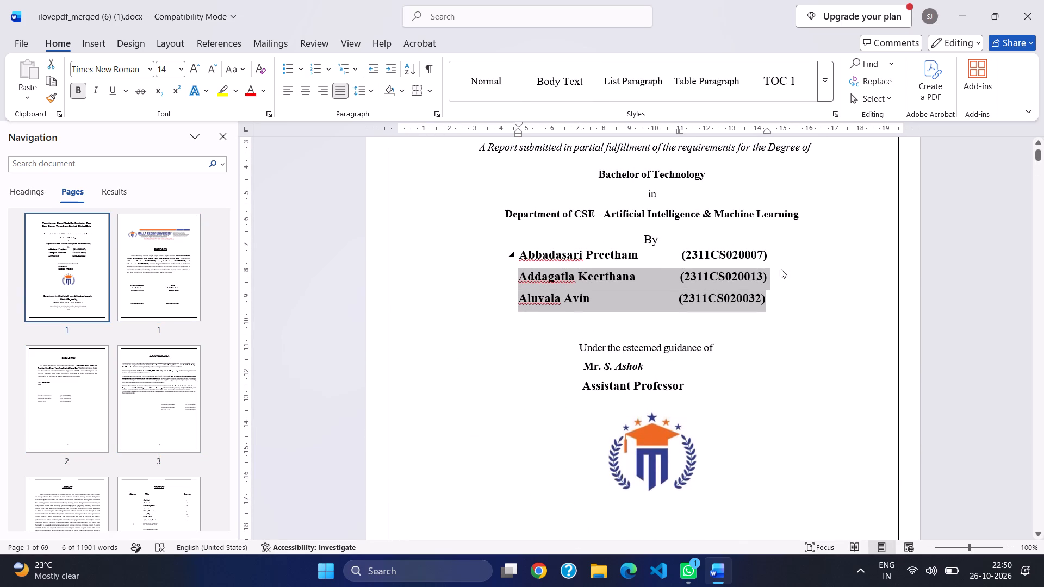
pyautogui.click(770, 277)
pyautogui.moveTo(768, 277); pyautogui.dragTo(565, 270)
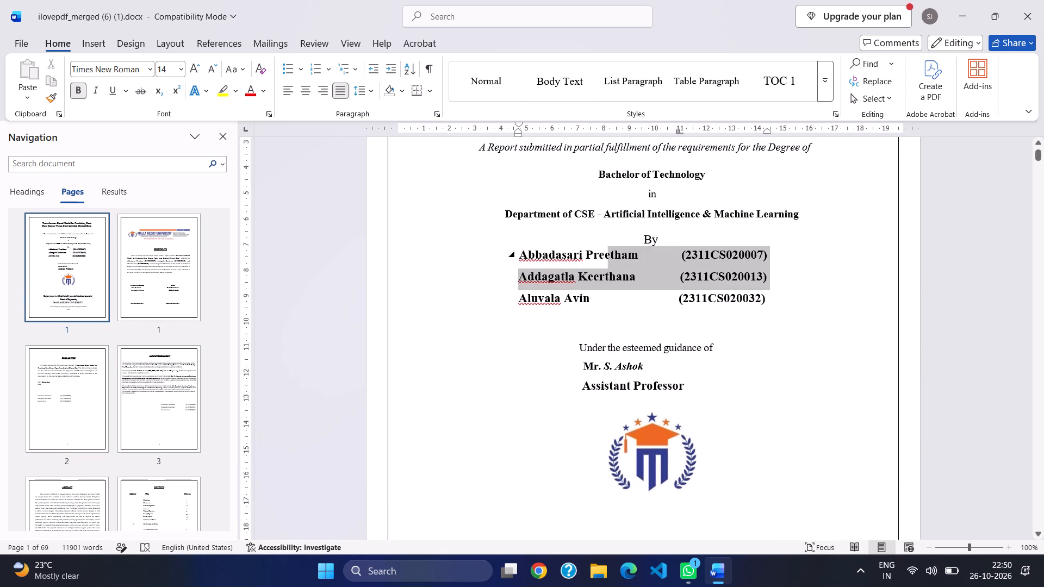
pyautogui.moveTo(565, 270); pyautogui.dragTo(512, 256)
pyautogui.press('BackSpace')
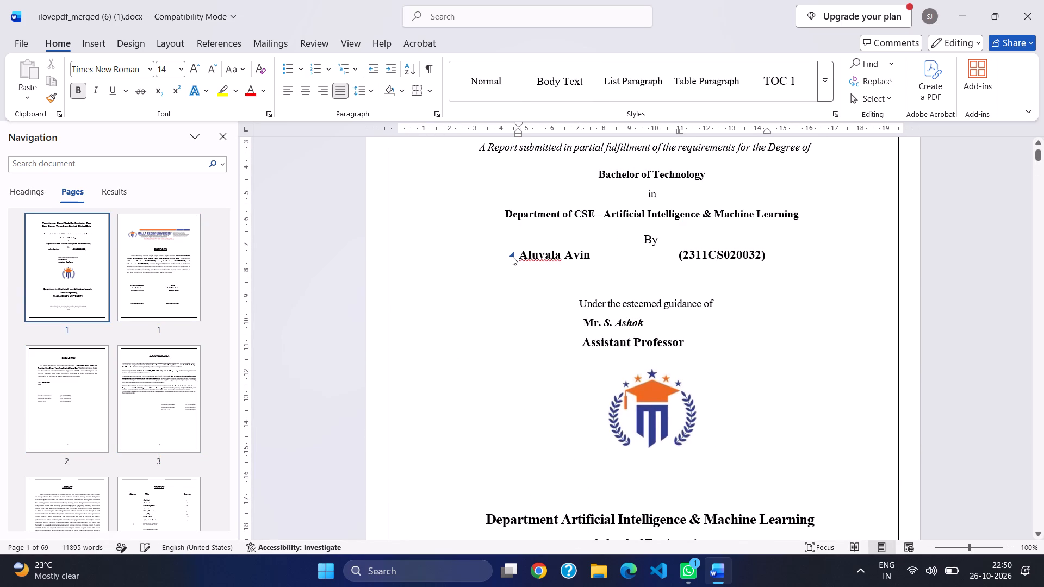
# Add leading spaces before the guide's name on the title page to shift it towards the centre.
pyautogui.scroll(-1, 512, 256)
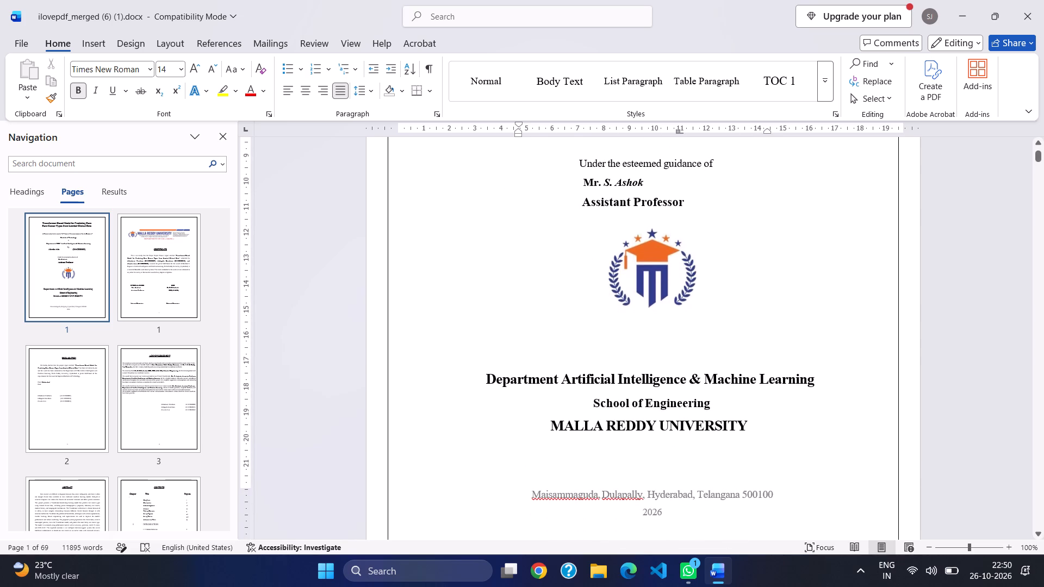
pyautogui.click(581, 184)
pyautogui.press('space')
pyautogui.press('space')
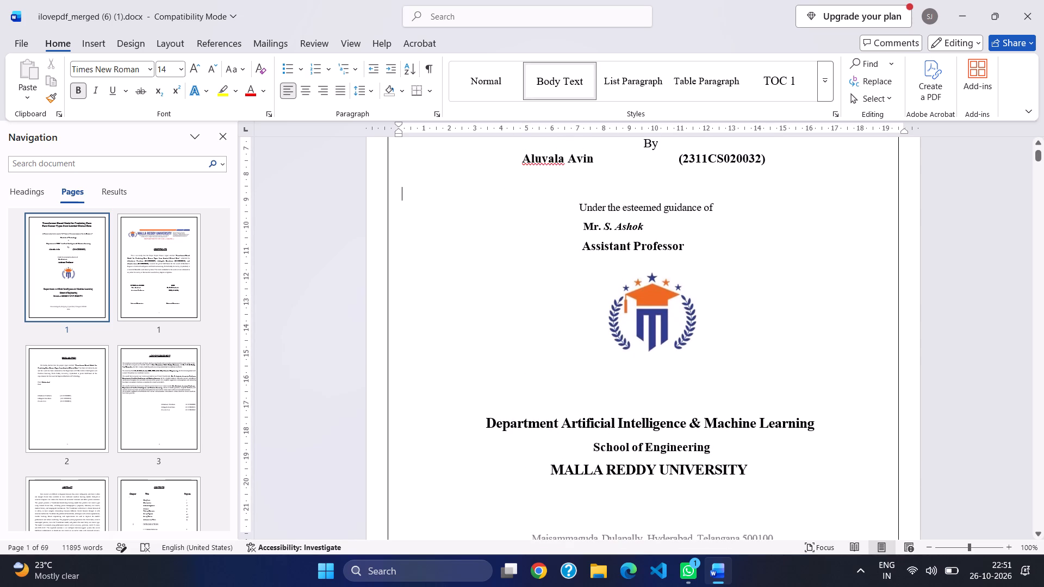
pyautogui.click(585, 226)
pyautogui.press('space')
pyautogui.press('space')
pyautogui.press('space')
pyautogui.press('space')
pyautogui.press('space')
pyautogui.press('space')
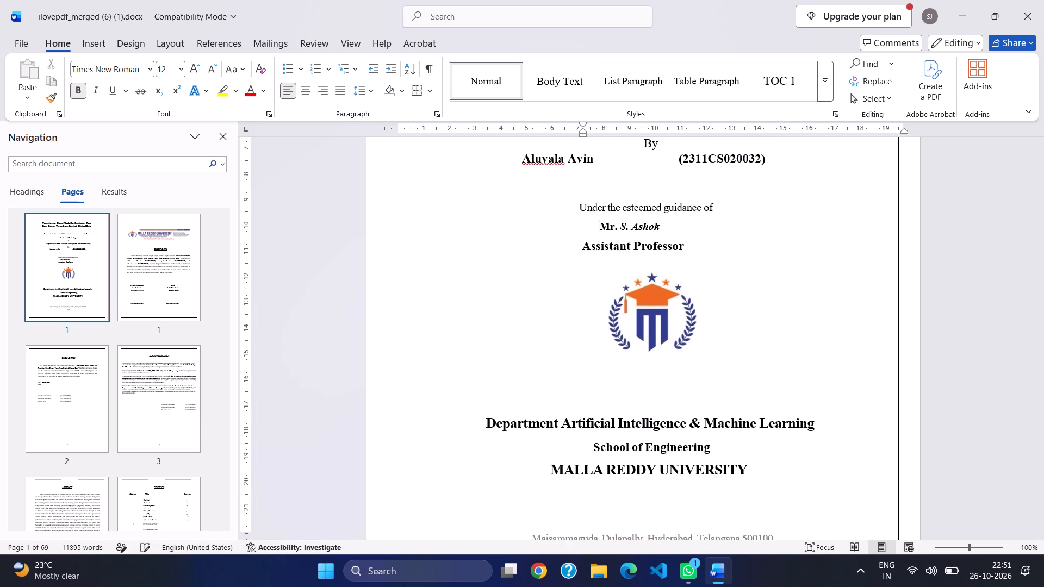
pyautogui.scroll(2, 585, 226)
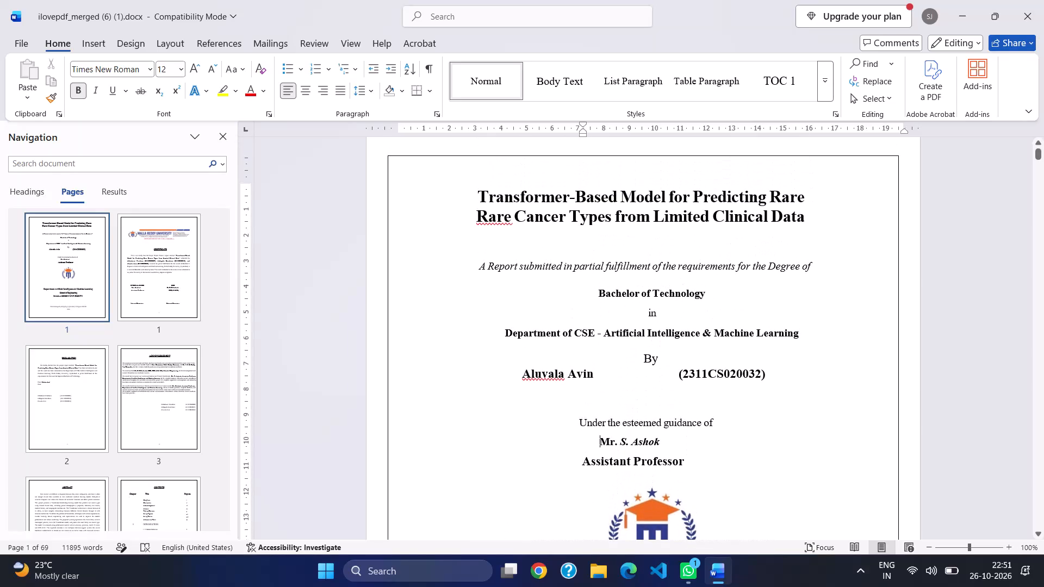
# In the Certificate paragraph, delete the first two students with their roll numbers and the "and" before the third student.
pyautogui.scroll(-1, 585, 226)
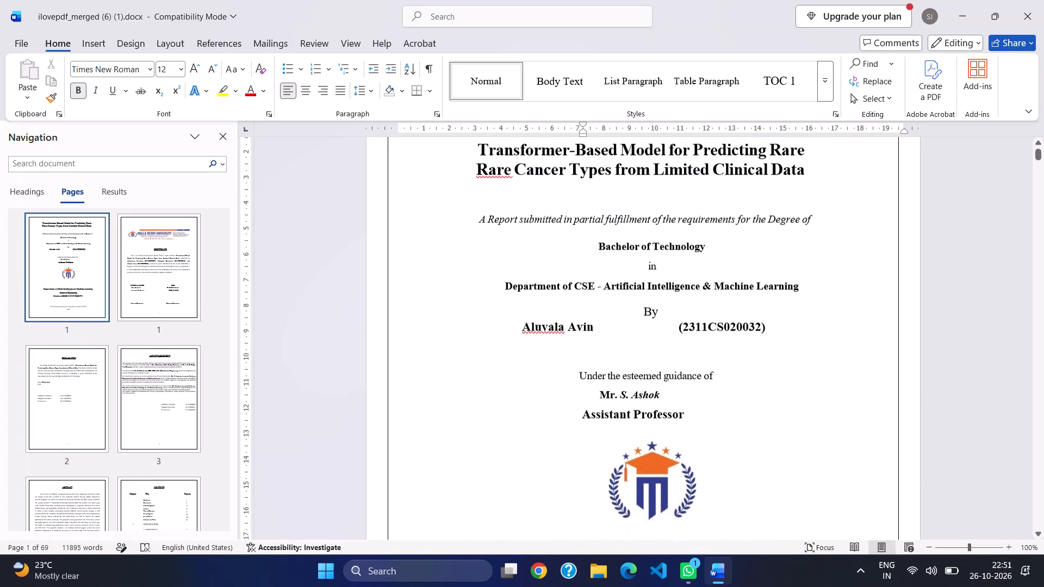
pyautogui.scroll(-3, 585, 226)
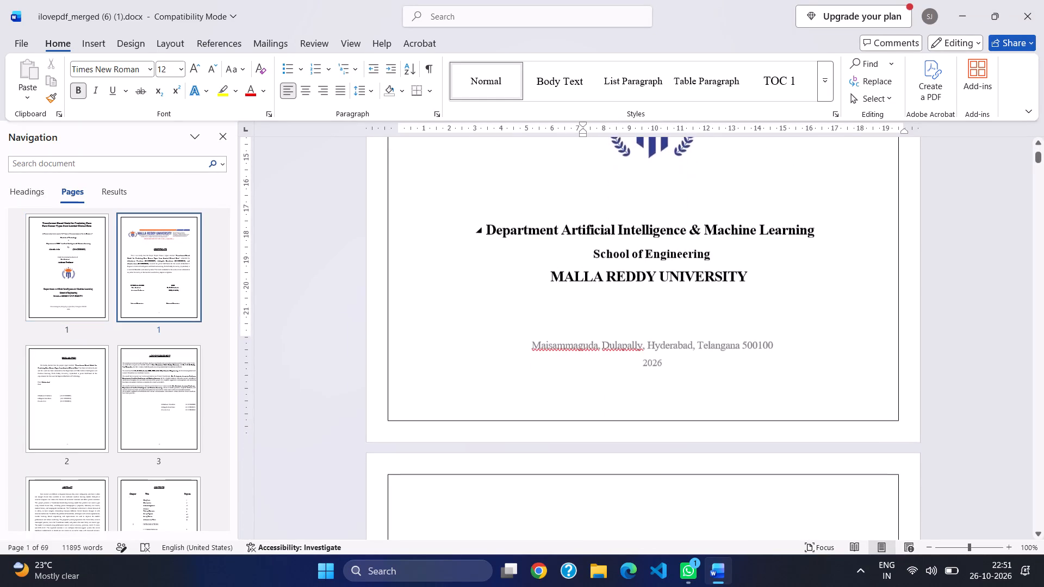
pyautogui.scroll(-3, 585, 226)
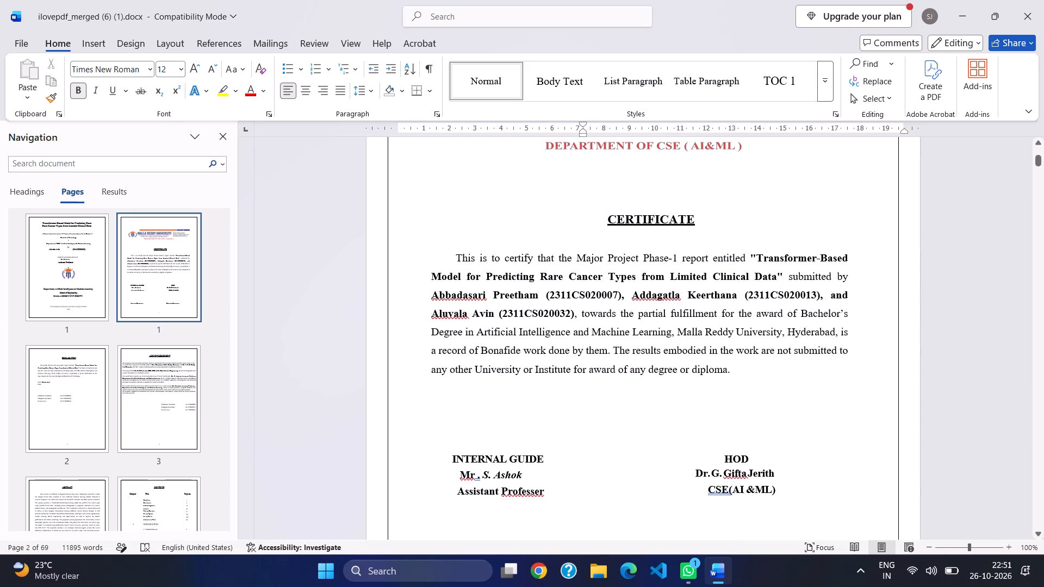
pyautogui.moveTo(851, 295); pyautogui.dragTo(559, 315)
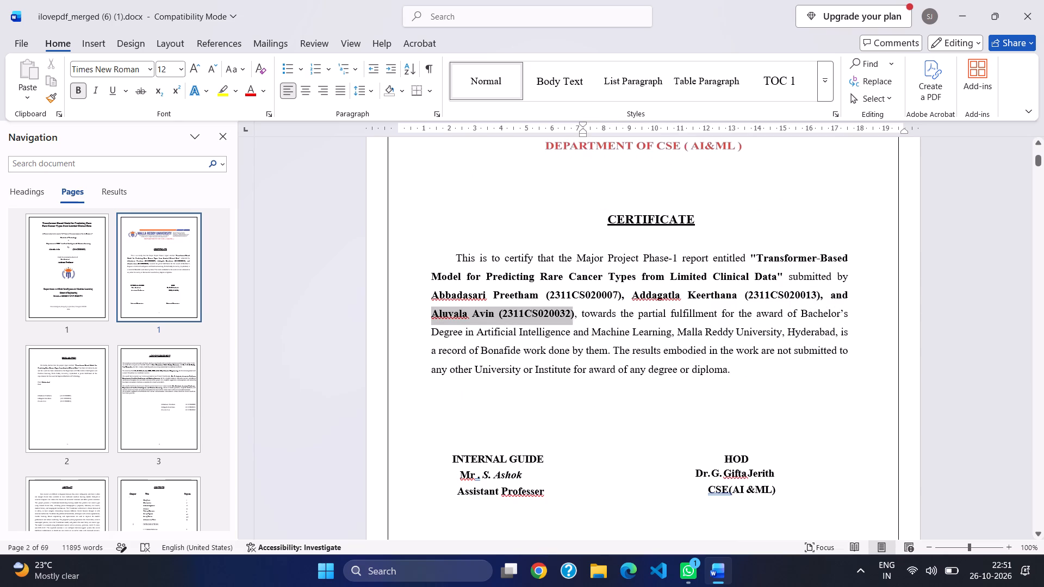
pyautogui.moveTo(559, 315); pyautogui.dragTo(850, 277)
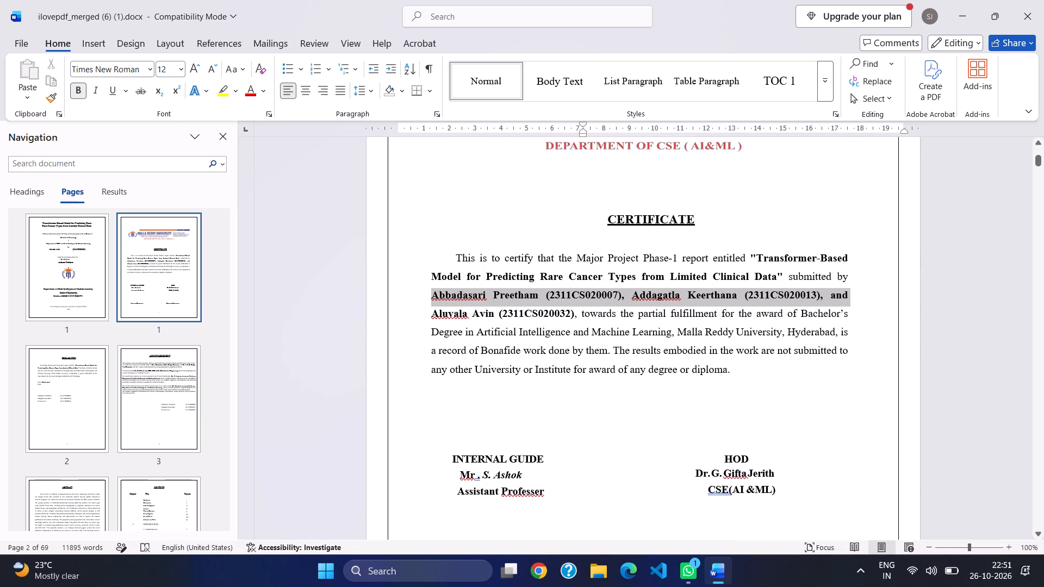
pyautogui.moveTo(850, 277); pyautogui.dragTo(850, 277)
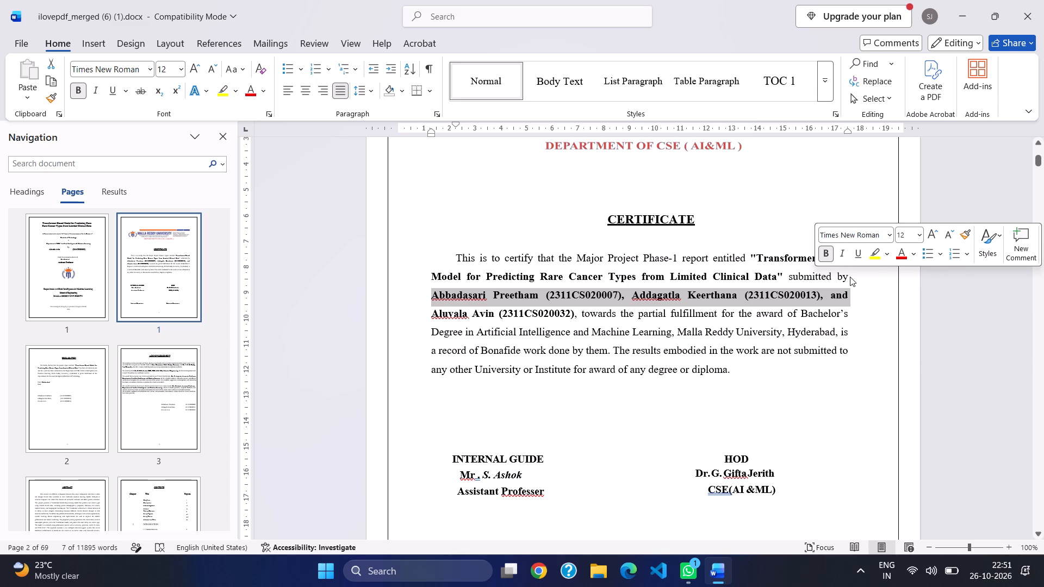
pyautogui.press('BackSpace')
# Delete the comma after the remaining student's roll number in the Certificate paragraph.
pyautogui.press('Right')
pyautogui.press('Right')
pyautogui.press('Right')
pyautogui.press('Right')
pyautogui.press('Right')
pyautogui.press('Right')
pyautogui.press('Right')
pyautogui.press('Right')
pyautogui.press('Right')
pyautogui.press('Right')
pyautogui.press('Right')
pyautogui.press('Right')
pyautogui.press('Right')
pyautogui.press('Right')
pyautogui.press('Right')
pyautogui.press('Right')
pyautogui.press('Right')
pyautogui.press('Right')
pyautogui.press('Right')
pyautogui.press('Right')
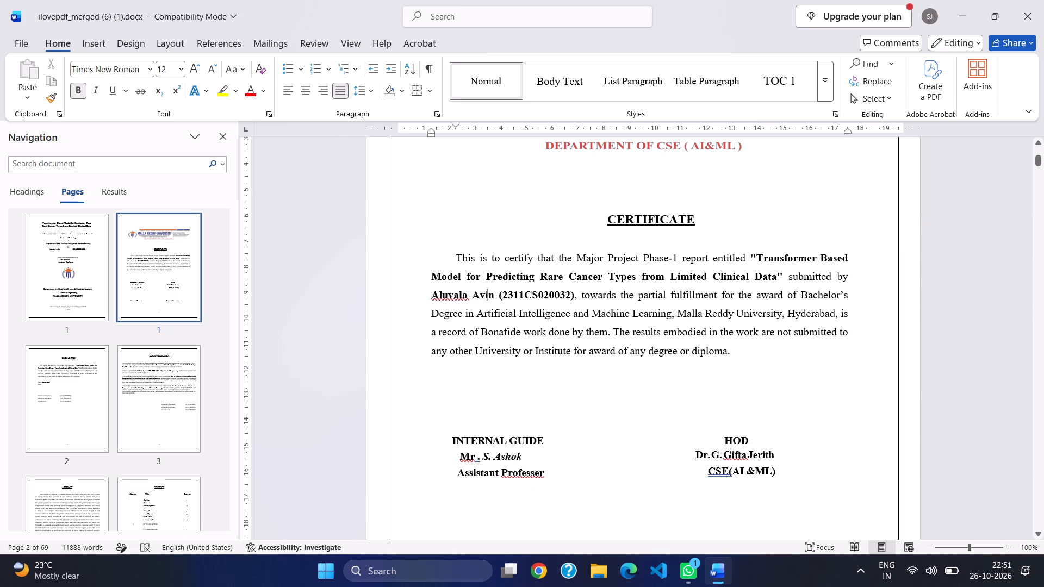
pyautogui.press('Right')
pyautogui.press('Right')
pyautogui.press('BackSpace')
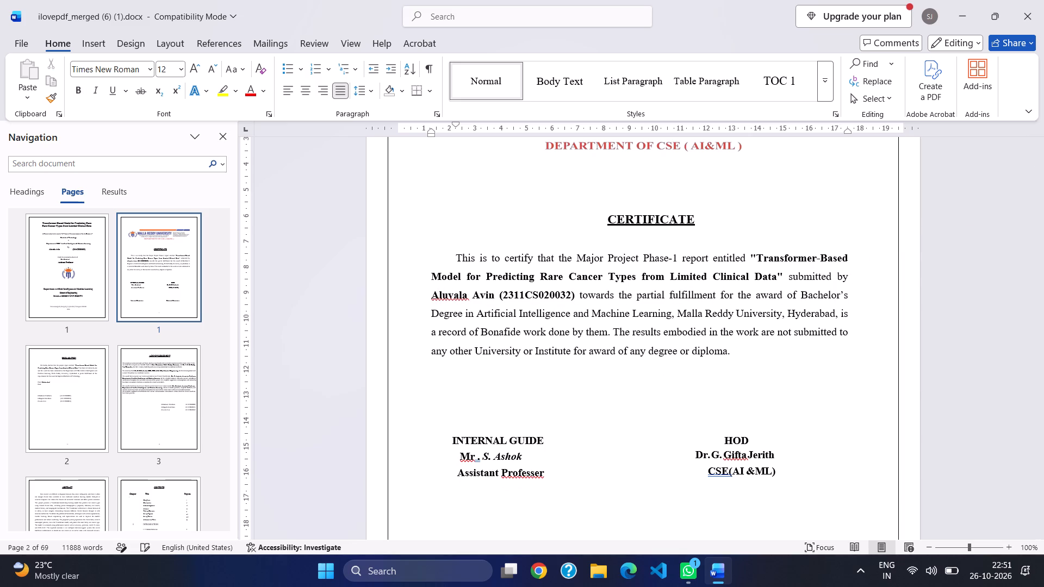
# Delete the first two students and their roll numbers from the list under the Declaration.
pyautogui.scroll(-4, 850, 277)
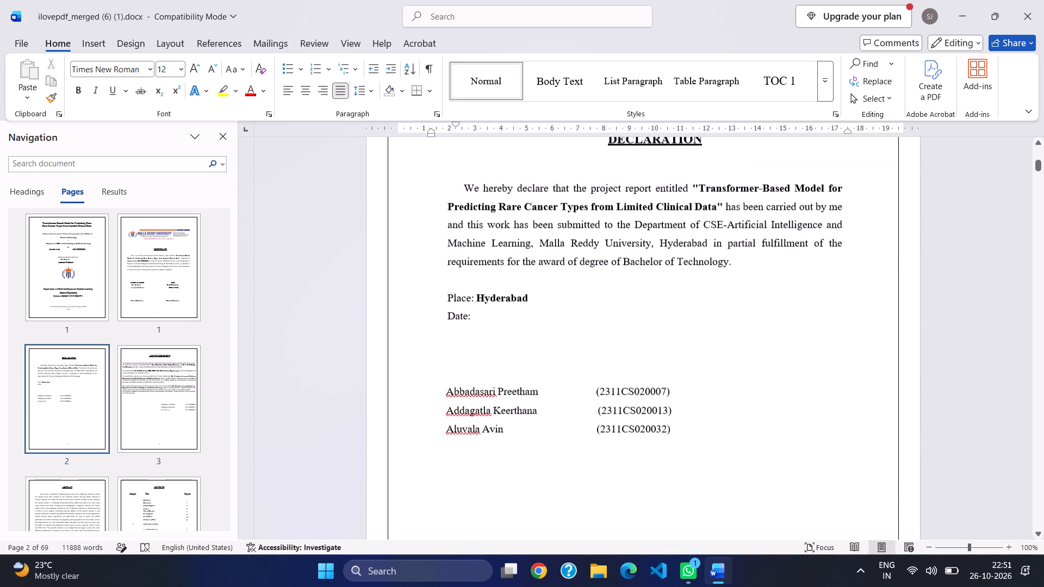
pyautogui.moveTo(670, 411); pyautogui.dragTo(432, 391)
pyautogui.press('BackSpace')
# Replace the opening "We" of the Declaration paragraph with "I".
pyautogui.click(487, 179)
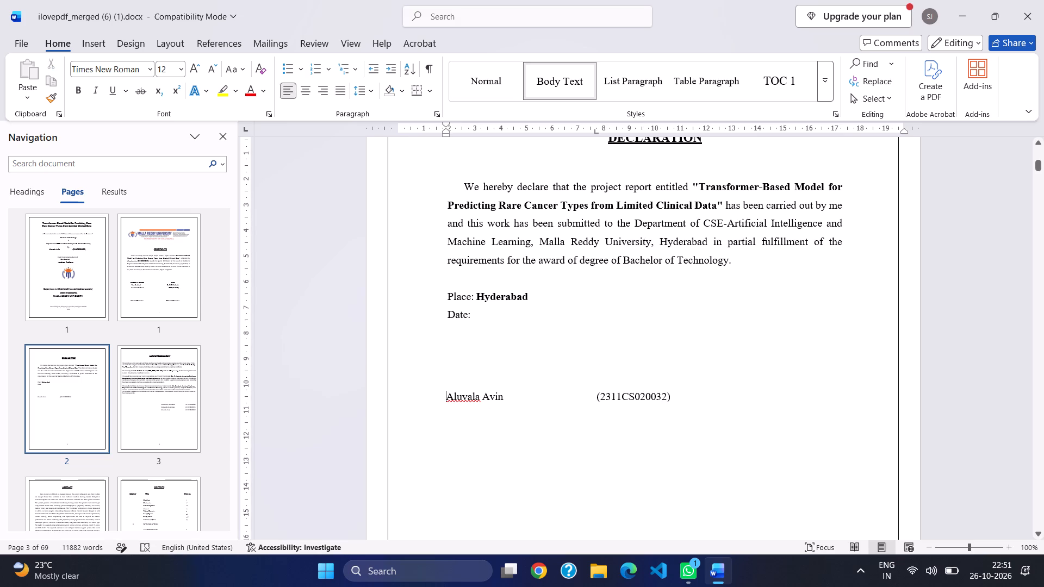
pyautogui.press('Down')
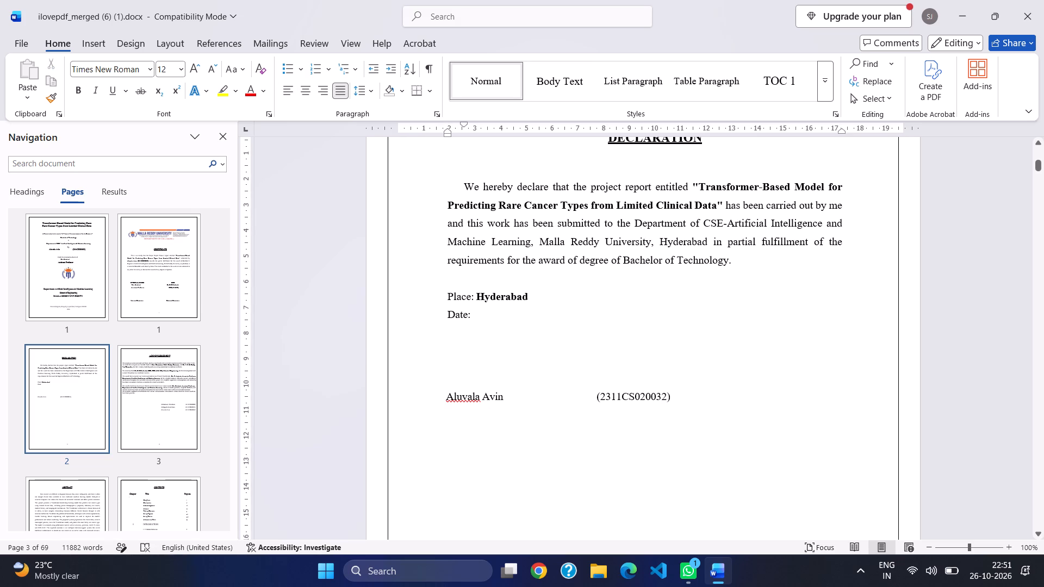
pyautogui.press('Right')
pyautogui.press('Right')
pyautogui.press('BackSpace')
pyautogui.press('BackSpace')
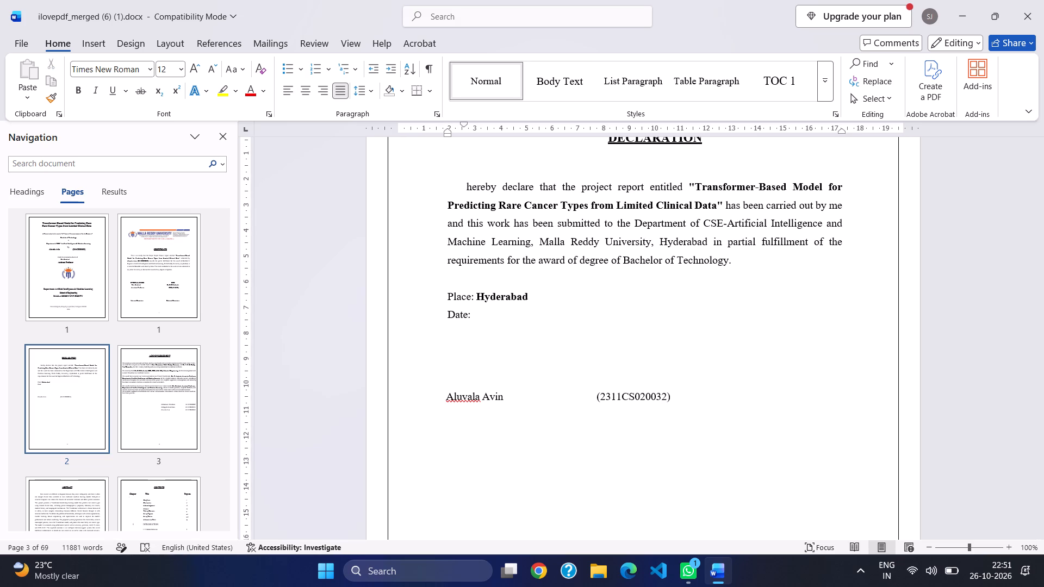
pyautogui.hotkey('shift', 'i')
# Replace the opening "We" with "I" in the first and second paragraphs of the Acknowledgement.
pyautogui.scroll(-3, 503, 283)
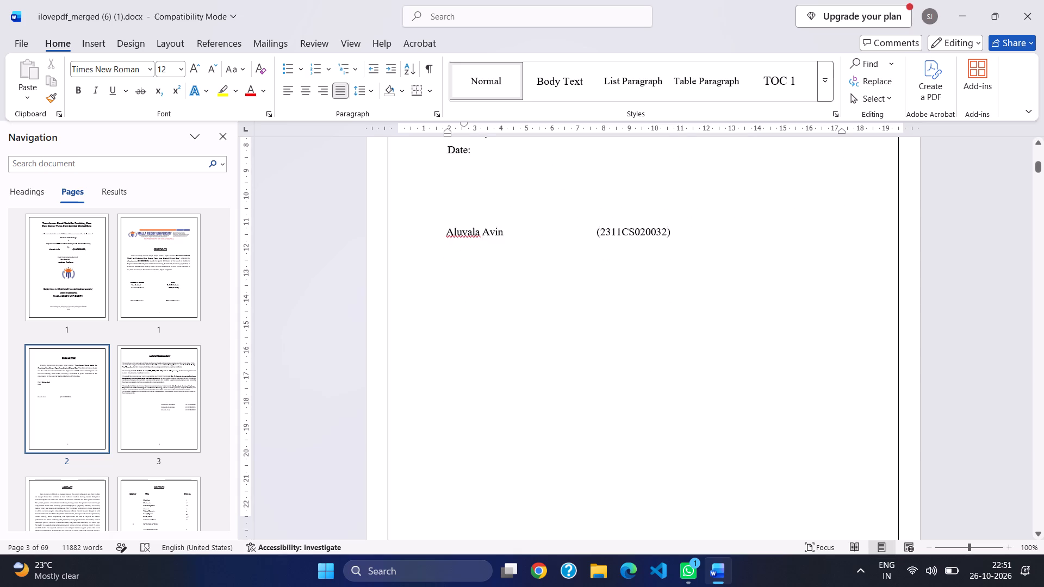
pyautogui.scroll(-2, 503, 283)
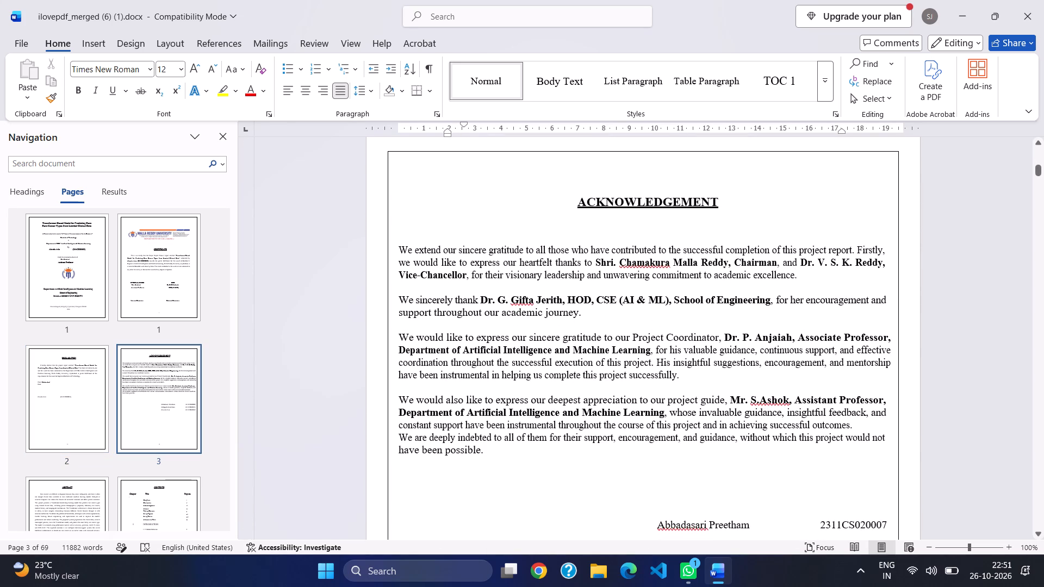
pyautogui.click(412, 252)
pyautogui.press('BackSpace')
pyautogui.press('BackSpace')
pyautogui.hotkey('shift', 'i')
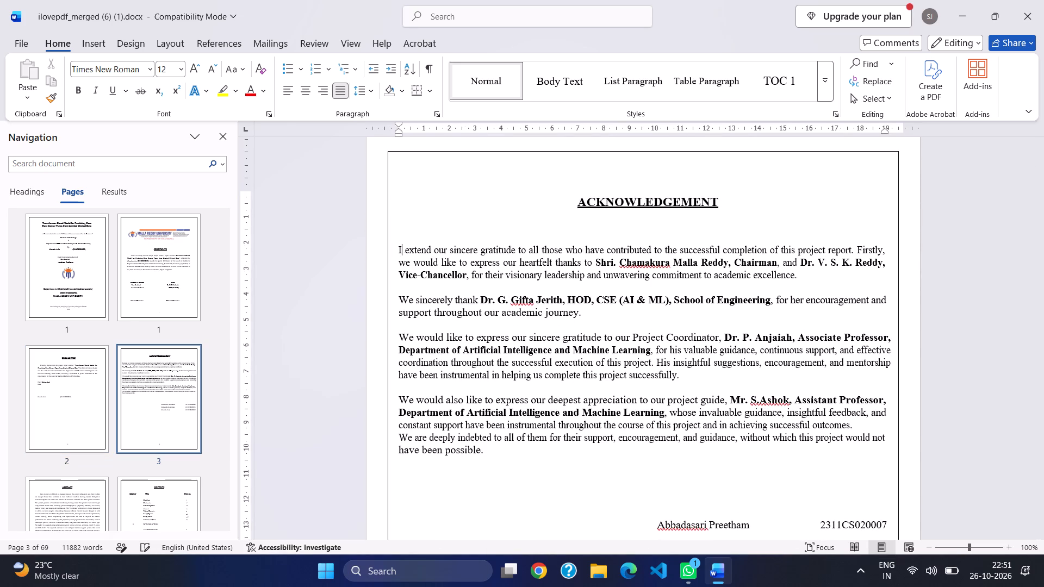
pyautogui.press('Right')
pyautogui.press('Down')
pyautogui.press('Down')
pyautogui.press('Down')
pyautogui.press('Right')
pyautogui.press('BackSpace')
pyautogui.press('BackSpace')
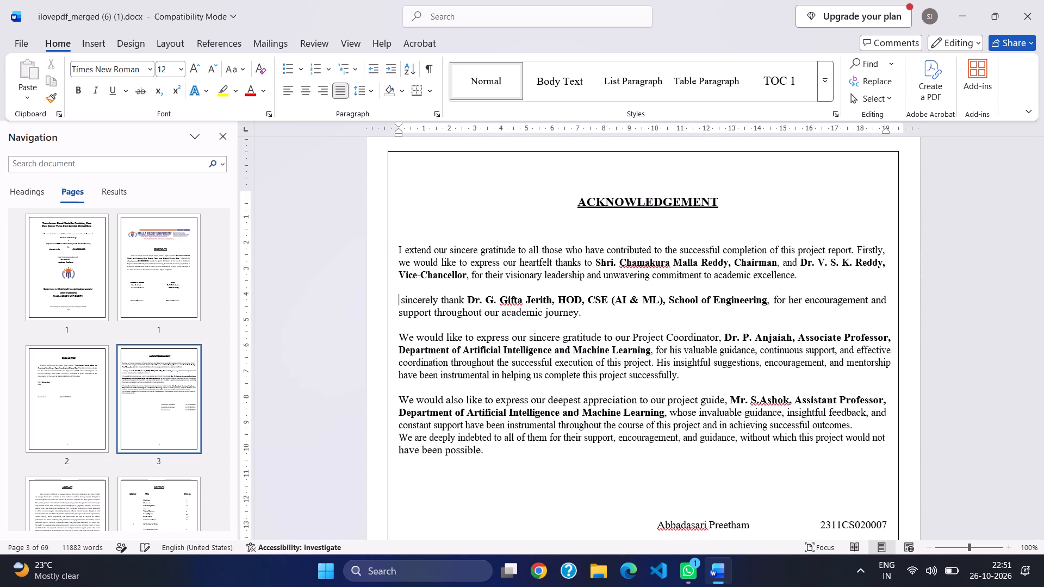
pyautogui.hotkey('shift', 'i')
# Replace the opening "We" with "I" in the Acknowledgement's Project Coordinator and project guide paragraphs.
pyautogui.press('Down')
pyautogui.press('Down')
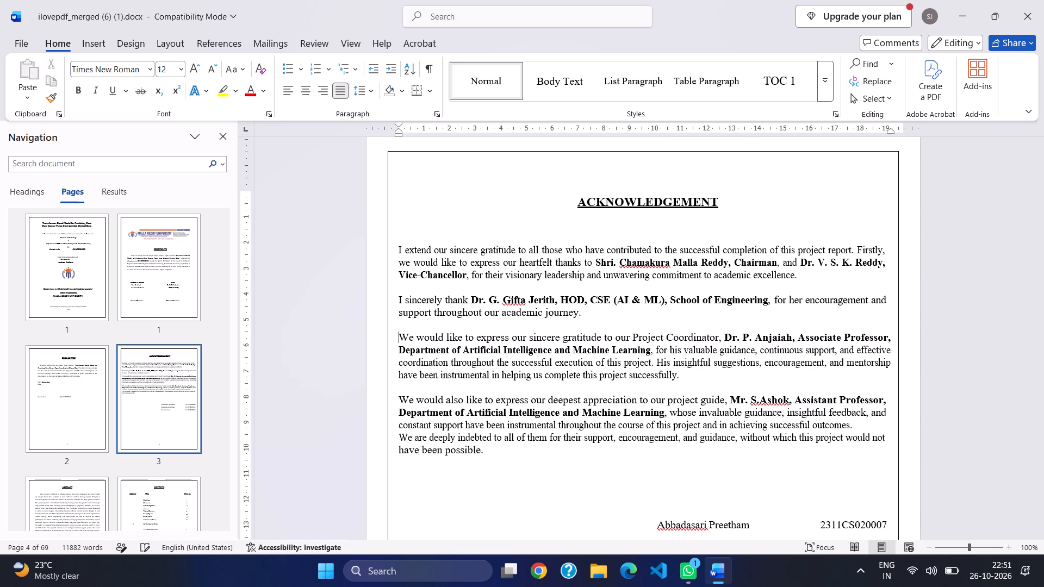
pyautogui.press('Right')
pyautogui.press('Right')
pyautogui.press('BackSpace')
pyautogui.press('BackSpace')
pyautogui.hotkey('shift', 'i')
pyautogui.press('Down')
pyautogui.press('Down')
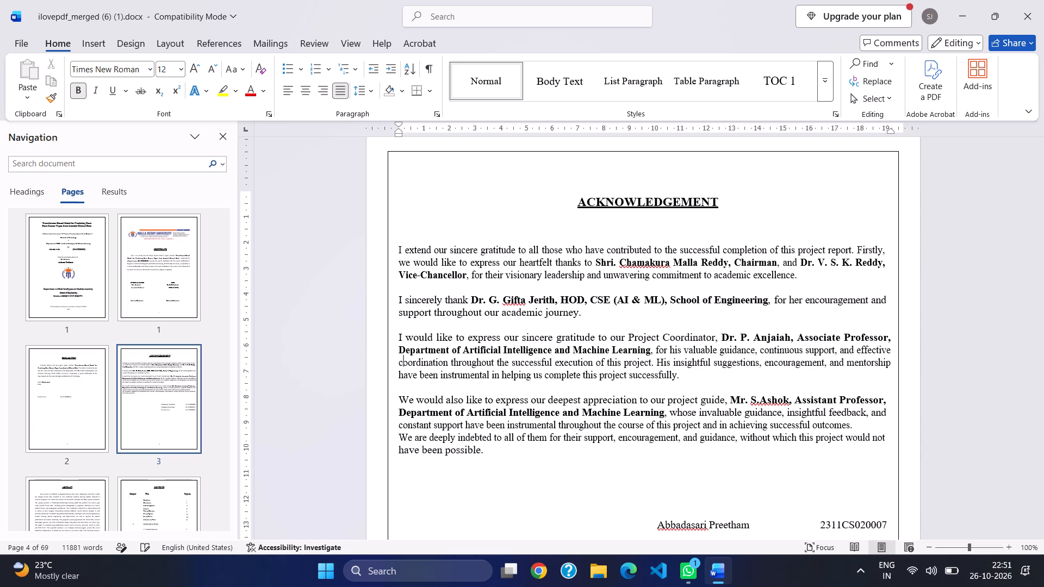
pyautogui.press('Down')
pyautogui.press('Down')
pyautogui.press('Right')
pyautogui.press('Down')
pyautogui.press('Right')
pyautogui.press('Up')
pyautogui.press('Right')
pyautogui.press('BackSpace')
pyautogui.press('BackSpace')
pyautogui.hotkey('shift', 'i')
# Replace "We" with "I" at the start of the Acknowledgement's closing sentence.
pyautogui.press('Down')
pyautogui.press('Down')
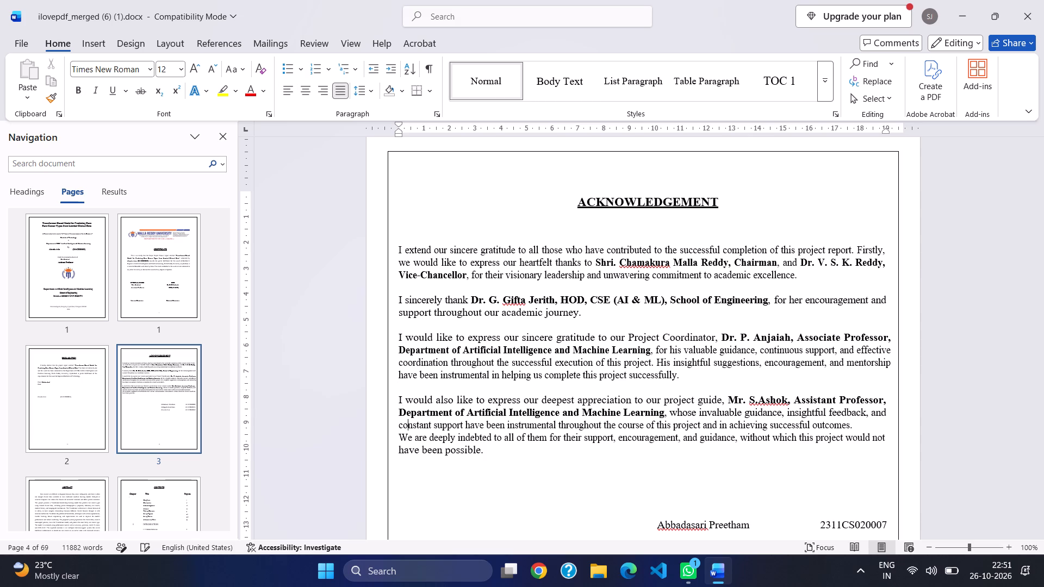
pyautogui.press('Down')
pyautogui.press('Right')
pyautogui.press('BackSpace')
pyautogui.press('BackSpace')
pyautogui.hotkey('shift', 'i')
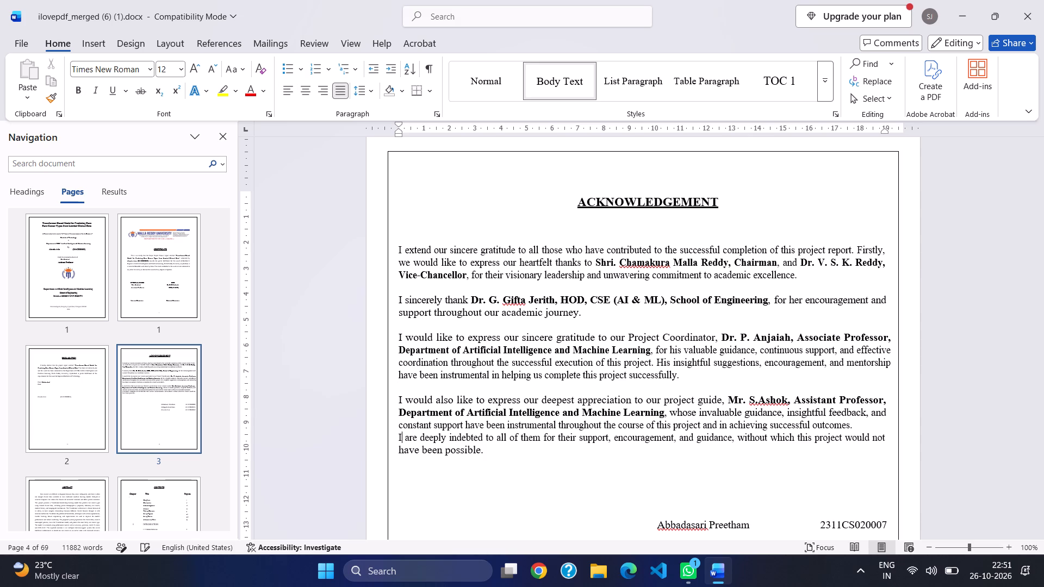
# Replace "we" with "I" after "Firstly," in the first paragraph of the Acknowledgement.
pyautogui.click(408, 266)
pyautogui.press('BackSpace')
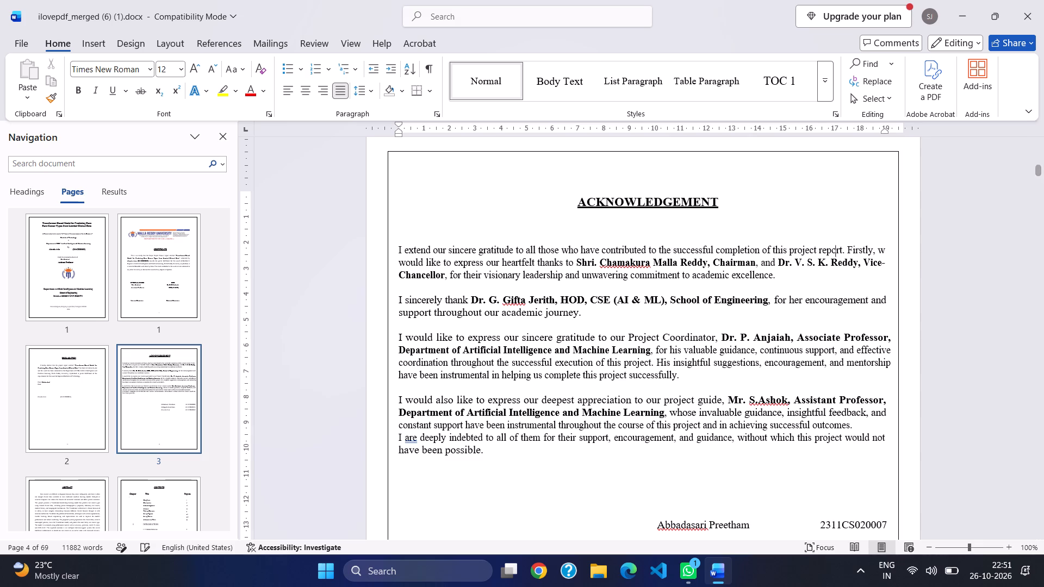
pyautogui.press('BackSpace')
pyautogui.hotkey('shift', 'i')
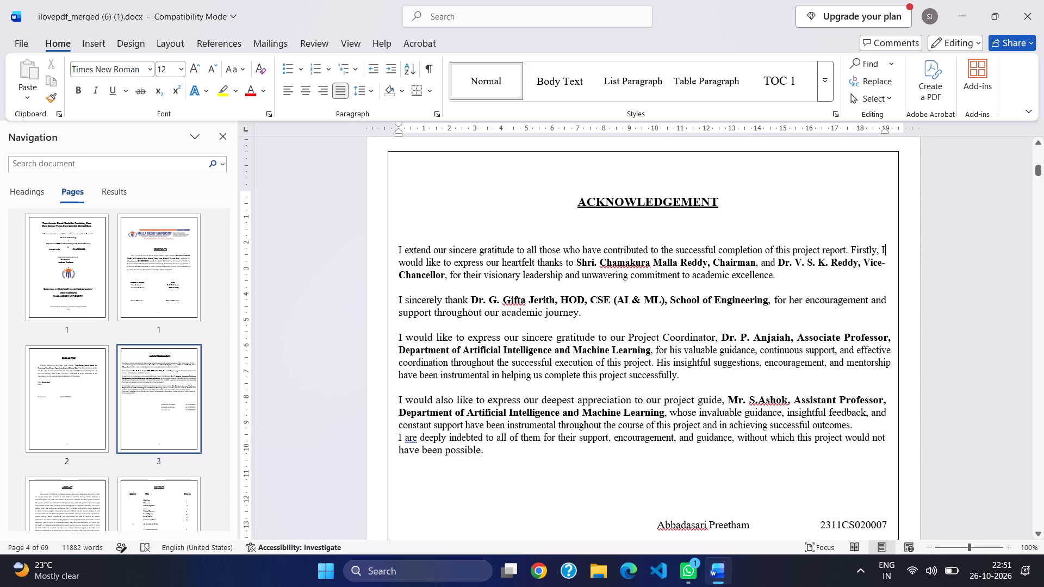
# Change "our" to "my" before "sincere gratitude" in the first and Project Coordinator paragraphs and before "deepest appreciation" in the guide paragraph.
pyautogui.click(446, 246)
pyautogui.press('BackSpace')
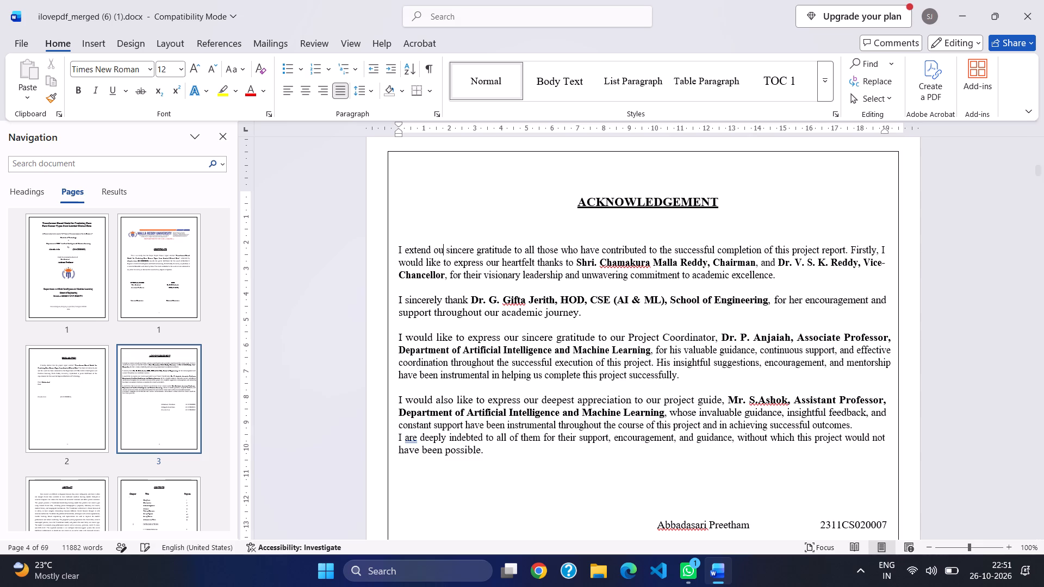
pyautogui.press('BackSpace')
pyautogui.press('BackSpace')
pyautogui.write('my')
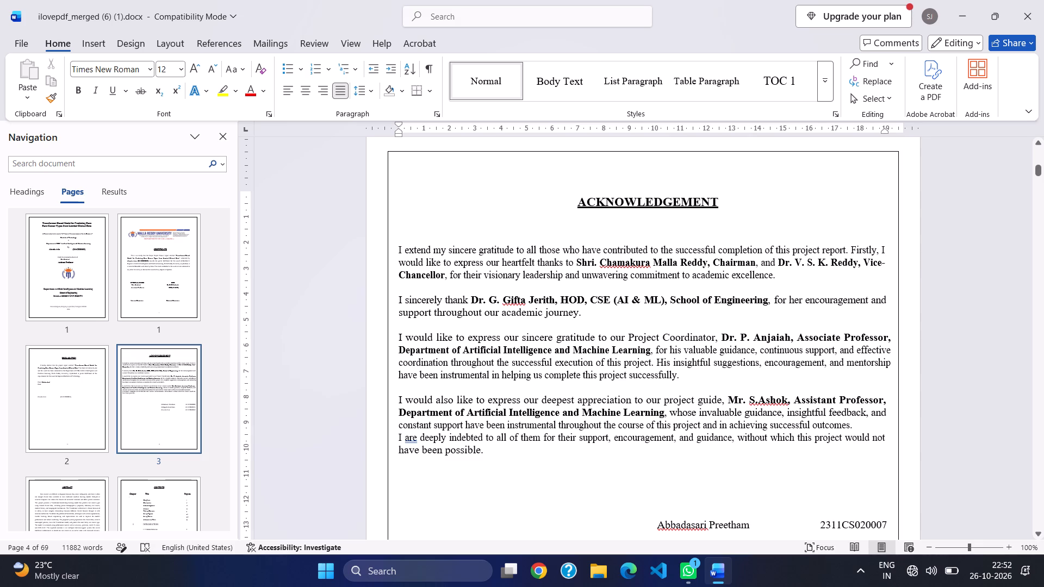
pyautogui.click(514, 338)
pyautogui.press('Right')
pyautogui.press('BackSpace')
pyautogui.press('BackSpace')
pyautogui.press('BackSpace')
pyautogui.write('my')
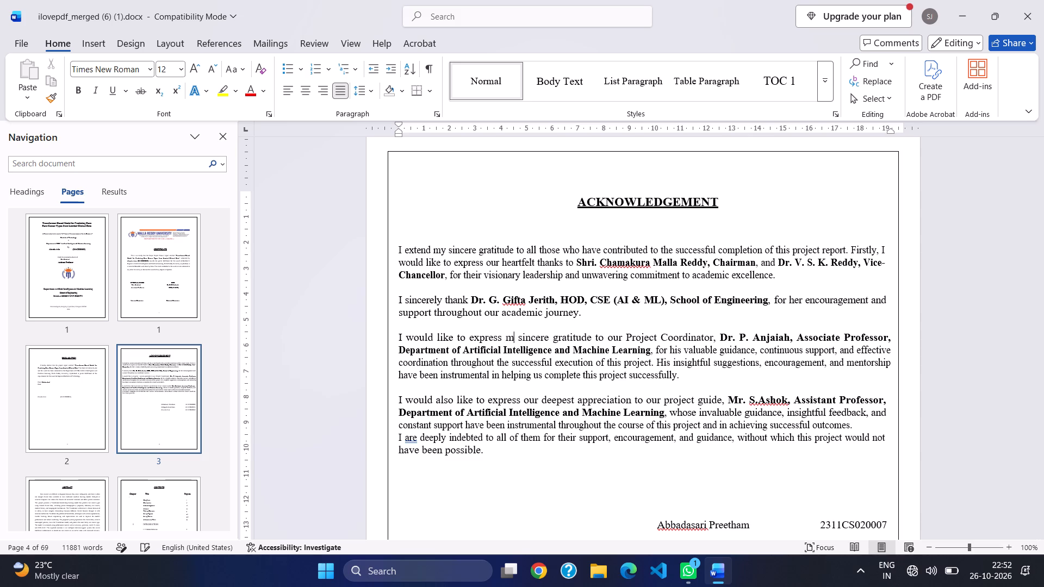
pyautogui.click(536, 402)
pyautogui.press('Right')
pyautogui.press('BackSpace')
pyautogui.press('BackSpace')
pyautogui.press('BackSpace')
pyautogui.write('my')
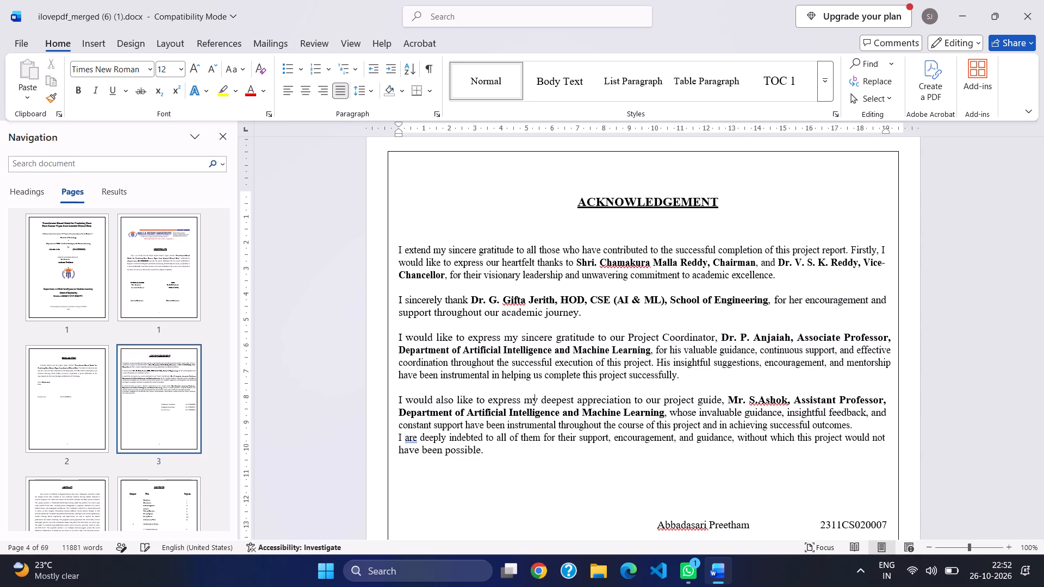
# Change "are" to "am" in the Acknowledgement's closing sentence.
pyautogui.click(416, 440)
pyautogui.press('BackSpace')
pyautogui.press('BackSpace')
pyautogui.press('BackSpace')
pyautogui.write('am')
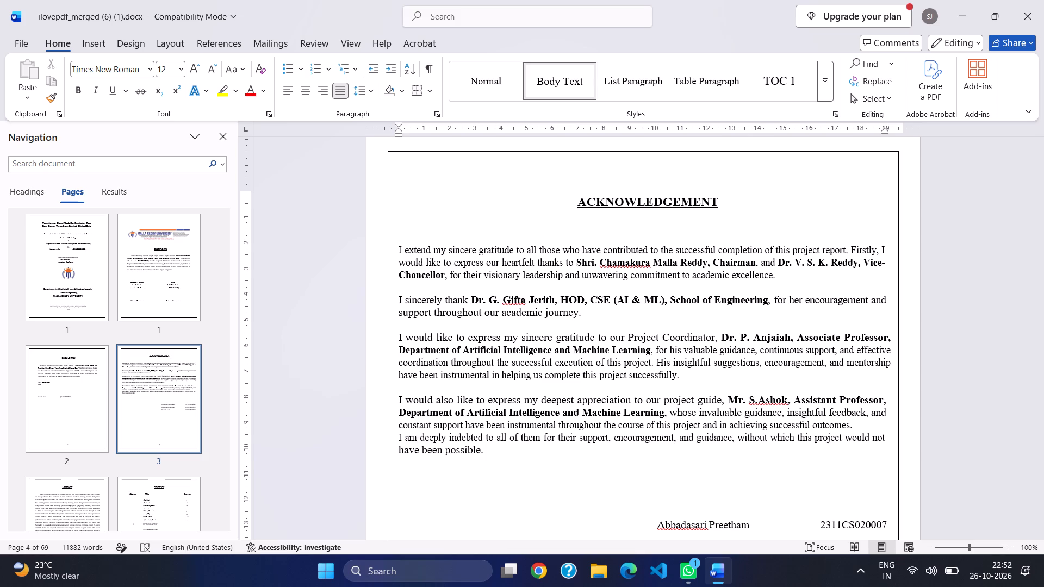
# Save the report with the Acknowledgement edits.
pyautogui.hotkey('ctrl', 's')
# Delete the first two students' name and roll-number lines below the Acknowledgement text, keeping only the third student's line.
pyautogui.scroll(-1, 416, 440)
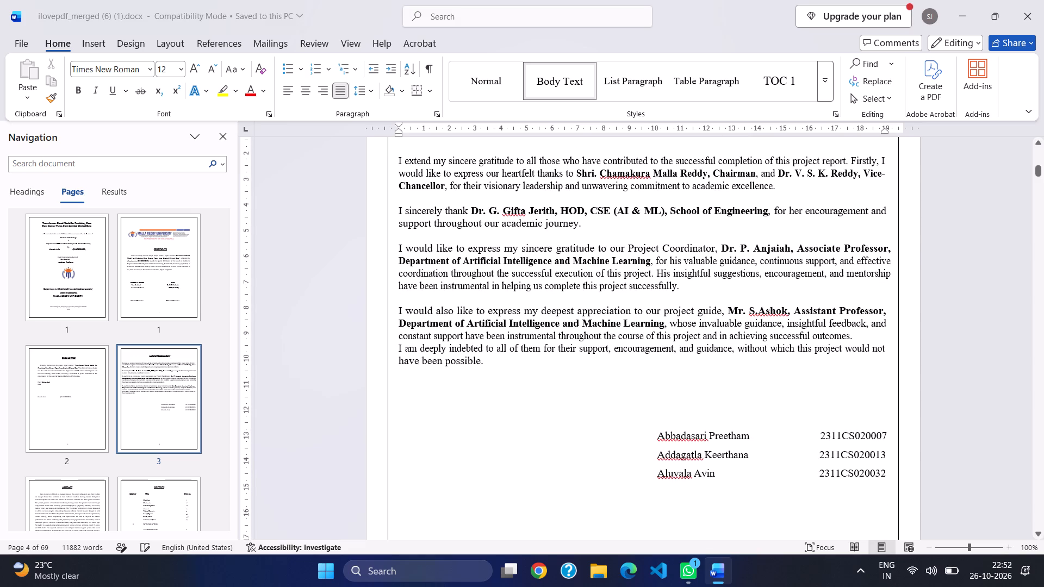
pyautogui.moveTo(886, 451); pyautogui.dragTo(682, 442)
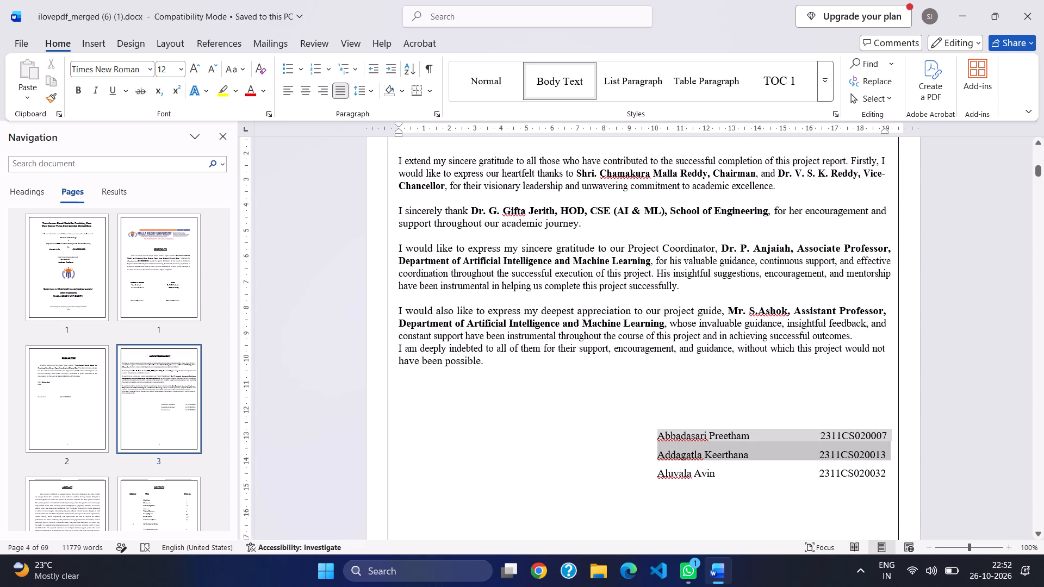
pyautogui.moveTo(682, 442); pyautogui.dragTo(666, 433)
pyautogui.press('BackSpace')
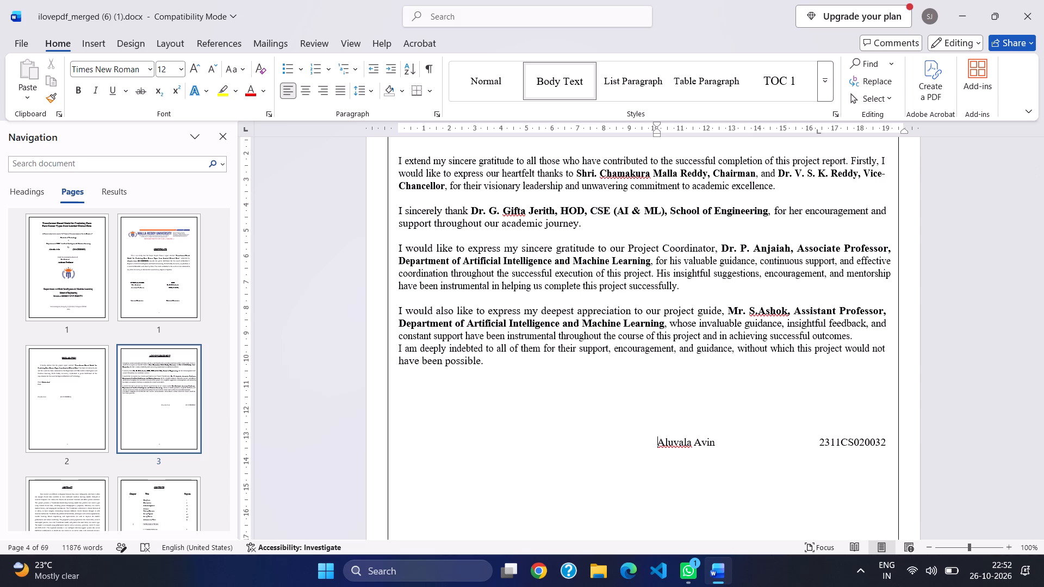
# Review the Acknowledgement, Declaration and Certificate pages for remaining group details or errors.
pyautogui.scroll(1, 588, 383)
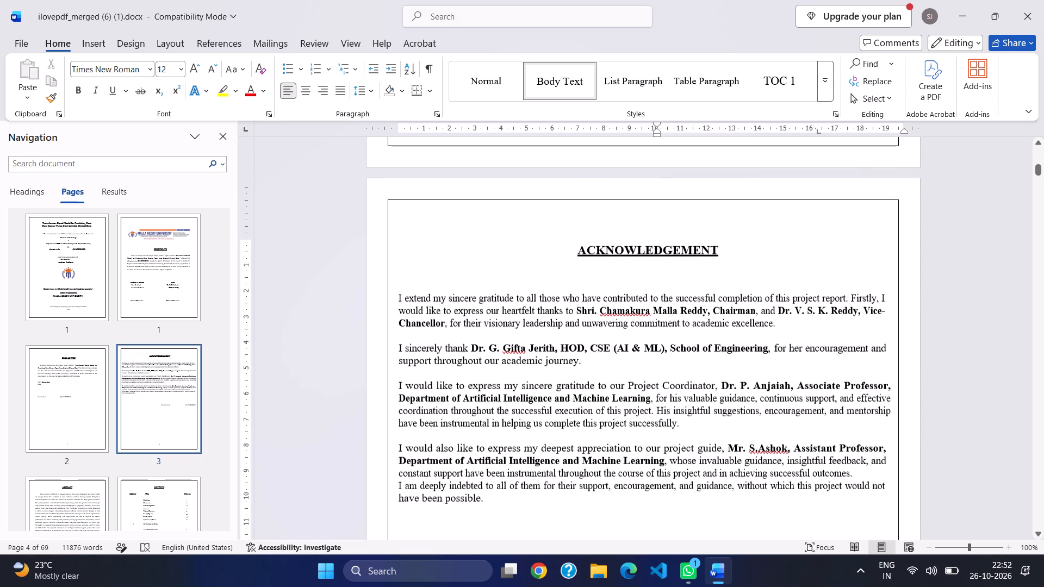
pyautogui.scroll(3, 588, 383)
pyautogui.scroll(-1, 588, 383)
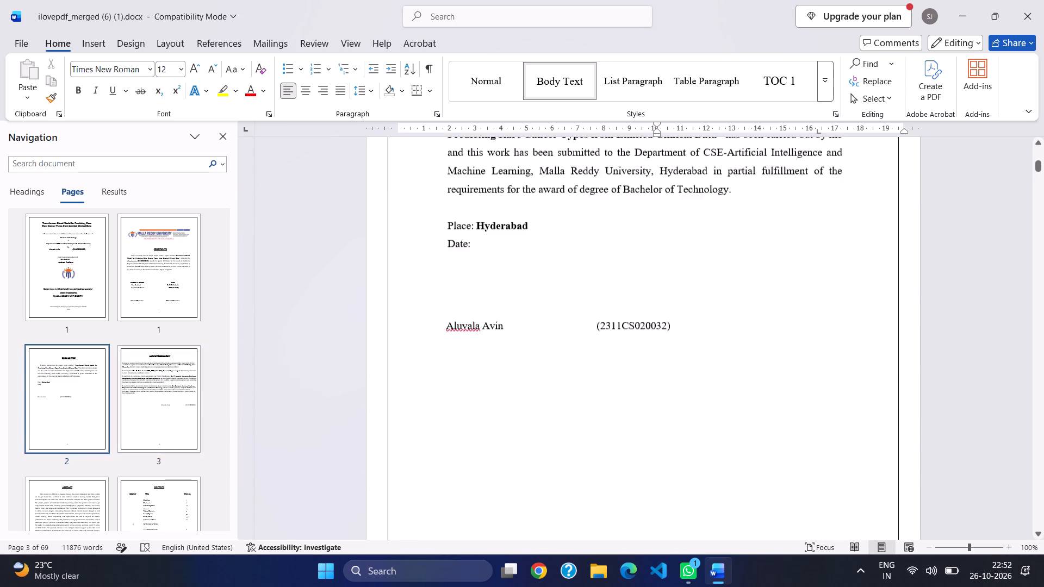
pyautogui.scroll(-1, 588, 383)
pyautogui.scroll(3, 588, 383)
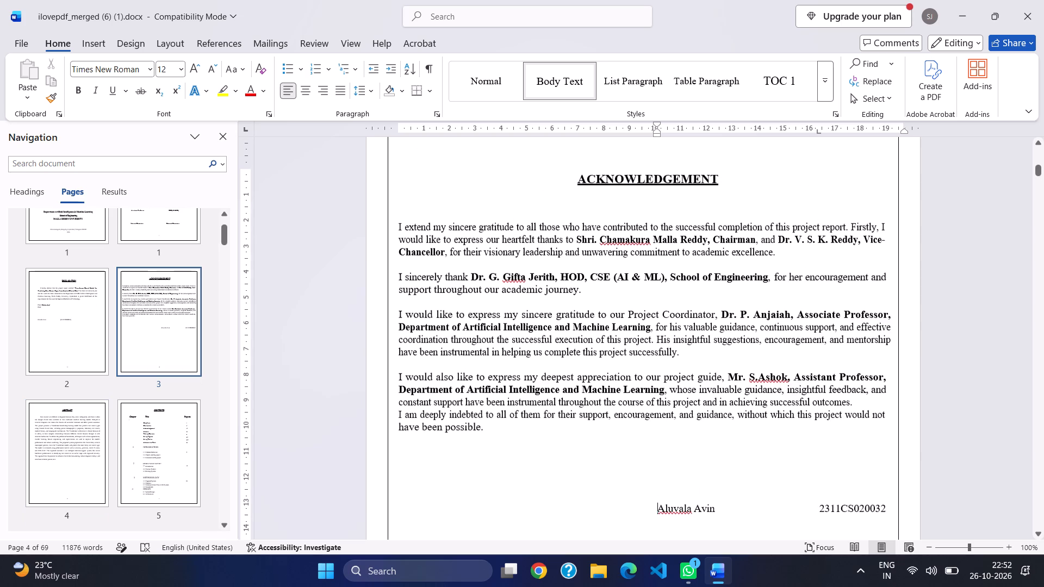
pyautogui.scroll(6, 588, 383)
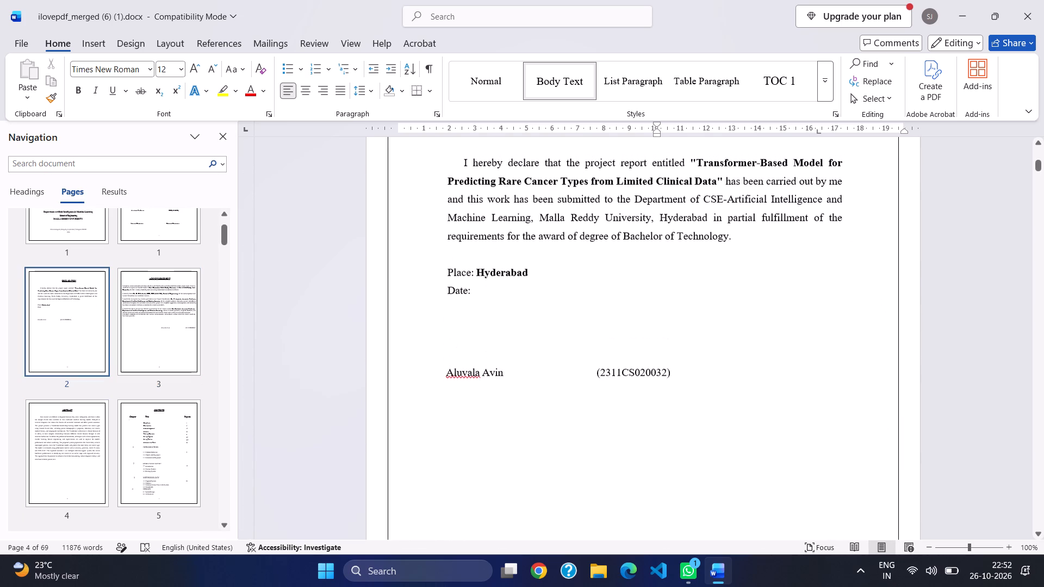
pyautogui.scroll(6, 588, 383)
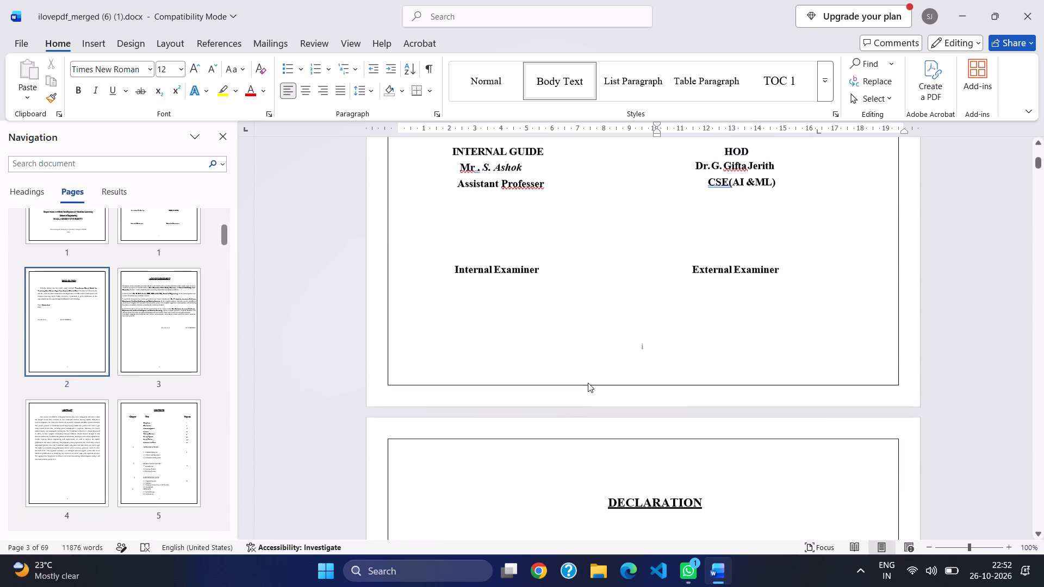
pyautogui.scroll(2, 588, 383)
pyautogui.scroll(-1, 588, 383)
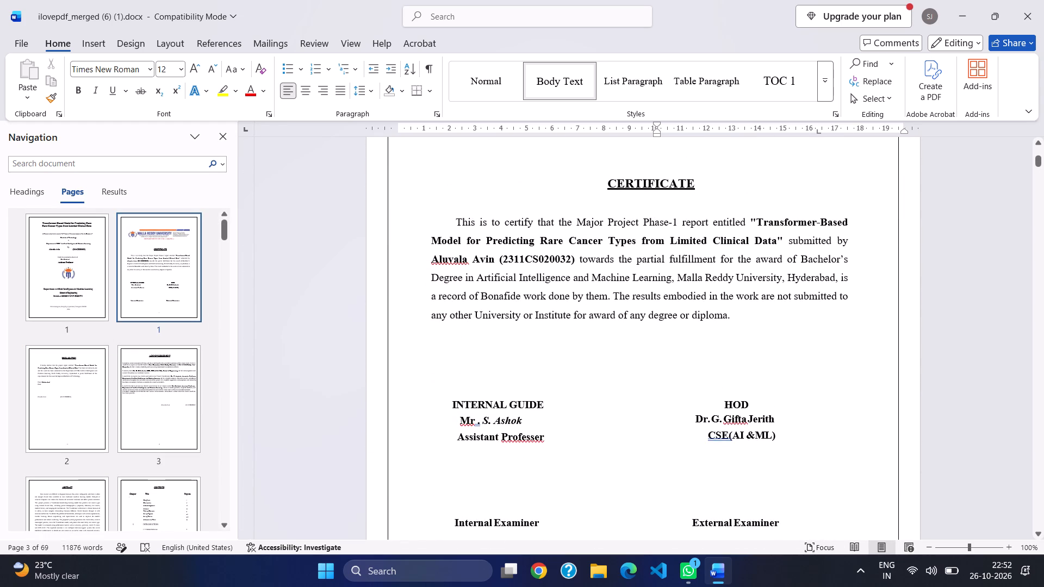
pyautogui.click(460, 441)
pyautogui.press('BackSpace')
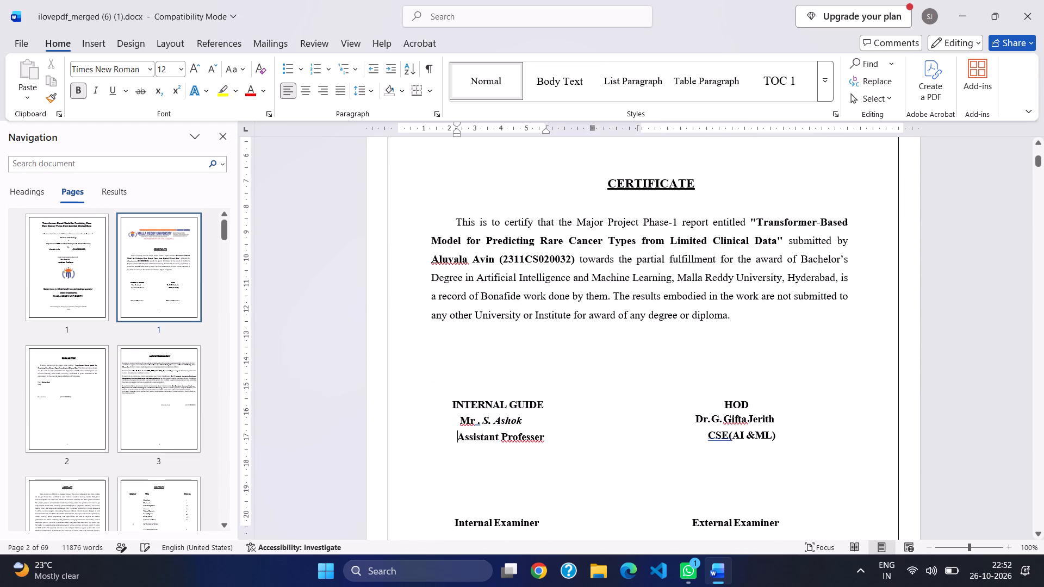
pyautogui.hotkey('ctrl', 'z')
# Correct "Professer" to "Professor" in the internal guide's title on the Certificate page.
pyautogui.click(540, 439)
pyautogui.press('BackSpace')
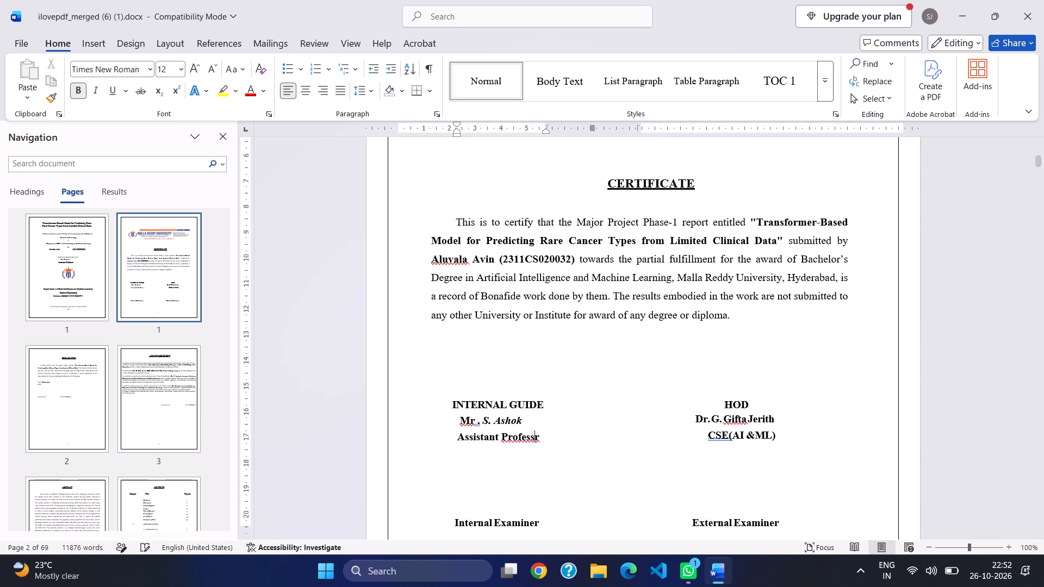
pyautogui.press('o')
# Check the student and guide details on the cover page and the Certificate page.
pyautogui.scroll(5, 540, 439)
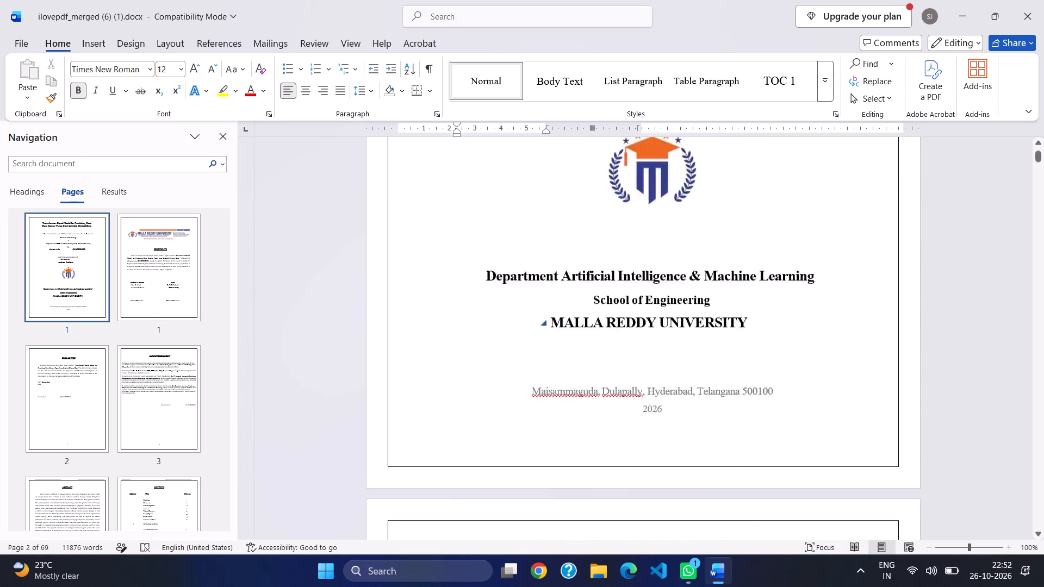
pyautogui.scroll(3, 540, 439)
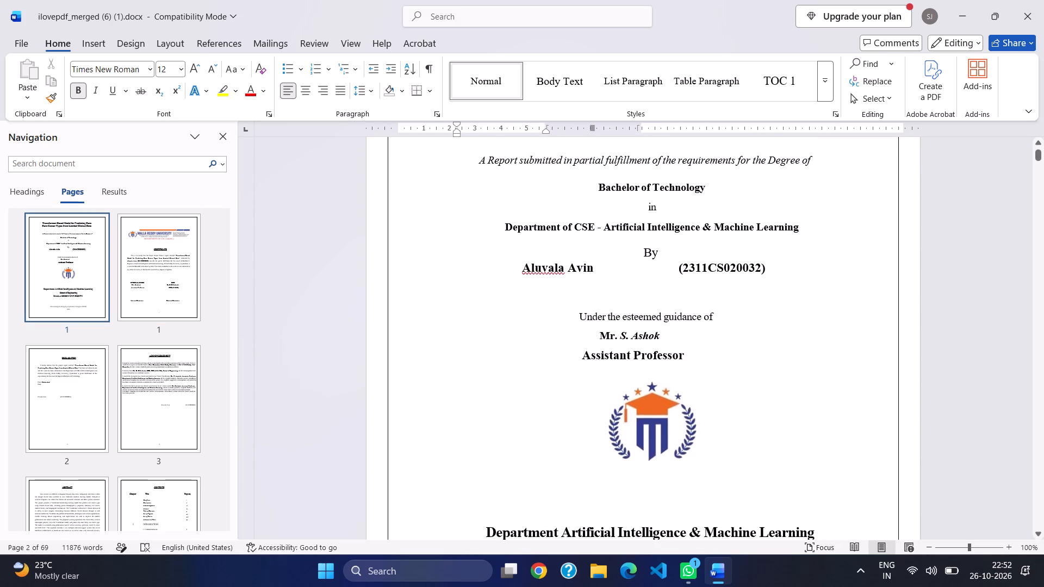
pyautogui.scroll(-5, 540, 439)
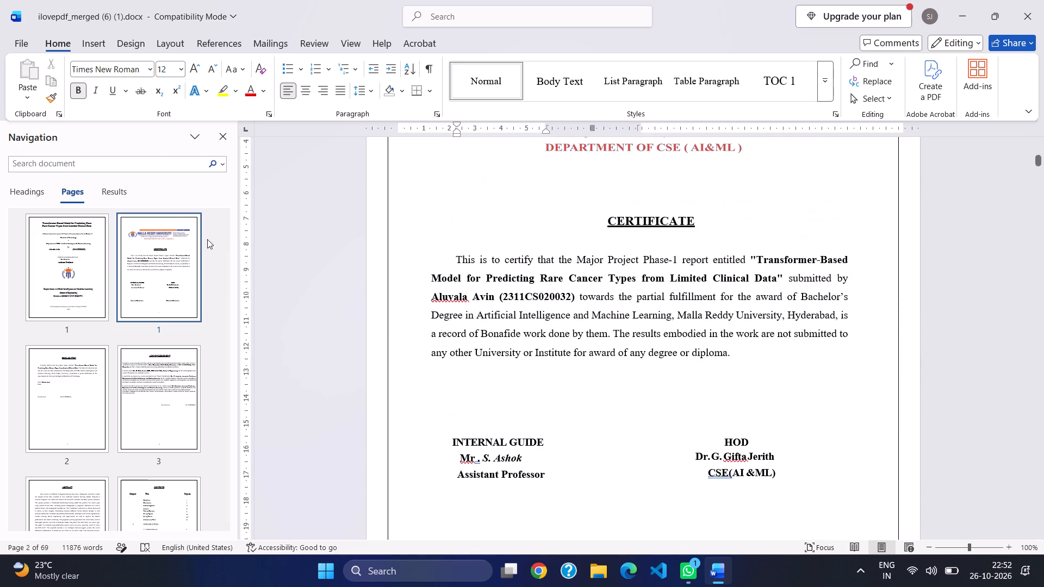
# Save a copy of the report as a PDF named AvinDocument1 in the Downloads folder.
pyautogui.click(29, 40)
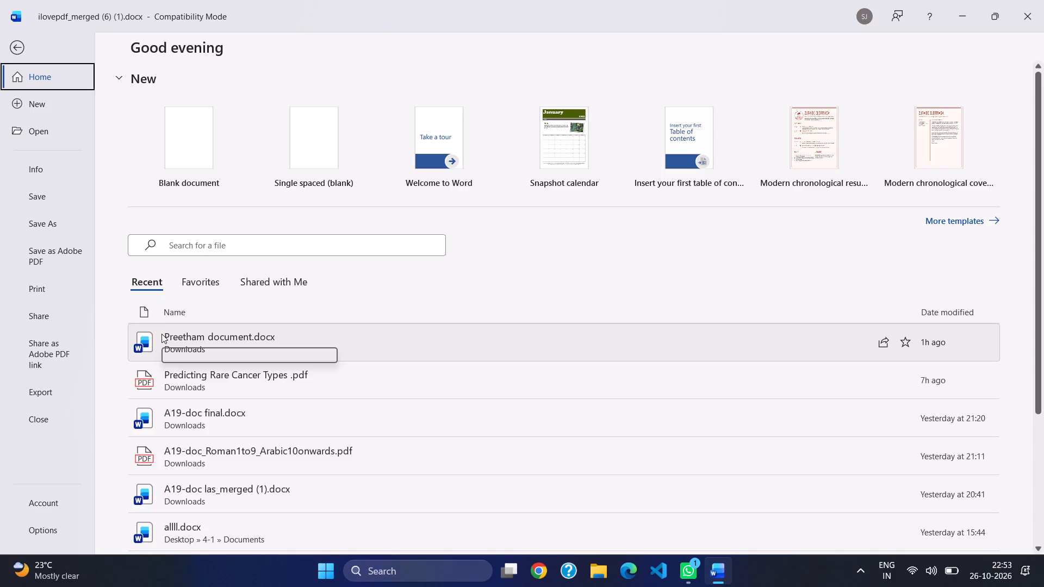
pyautogui.click(53, 221)
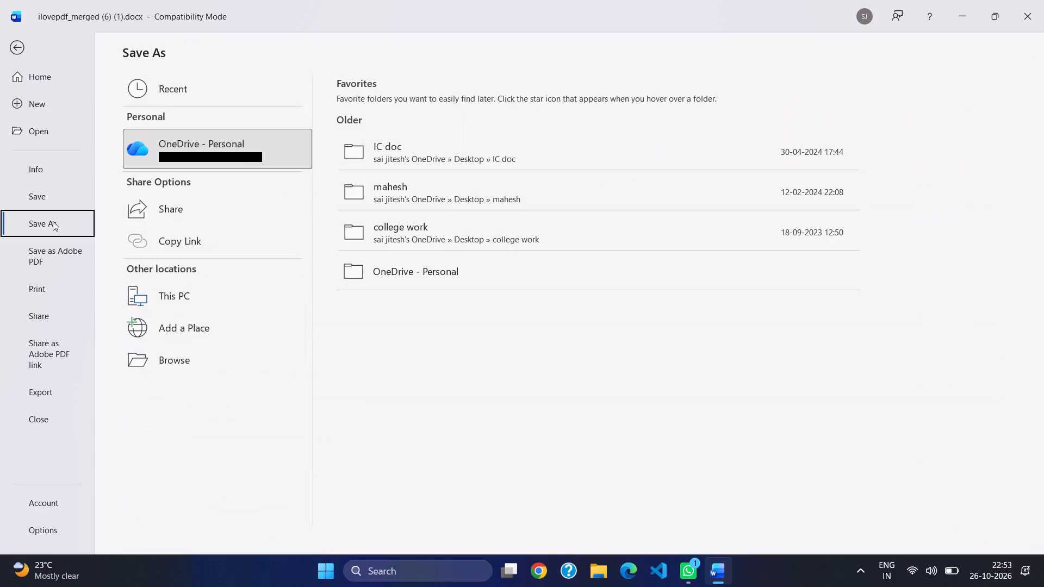
pyautogui.click(224, 284)
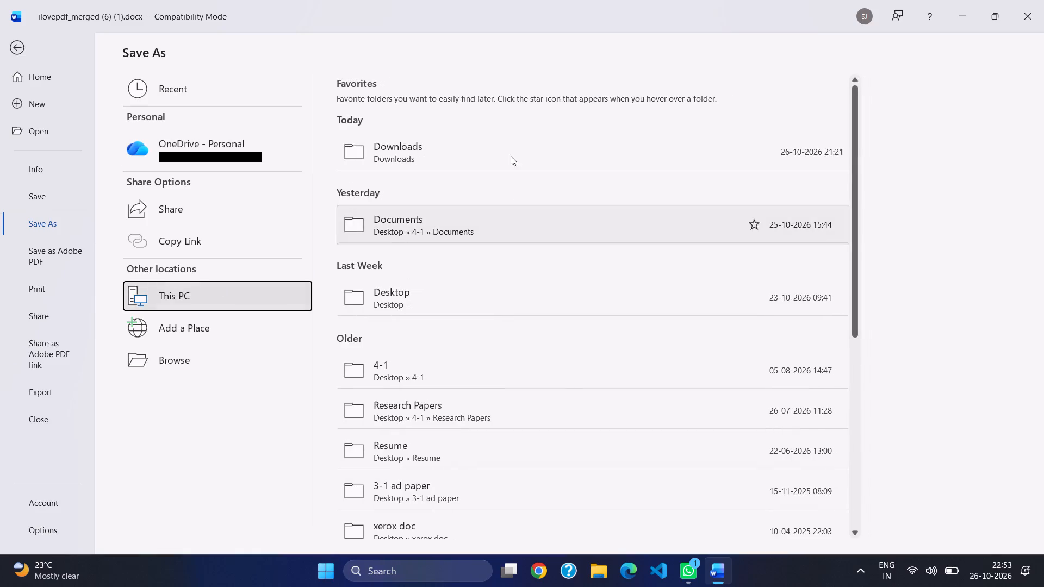
pyautogui.click(533, 145)
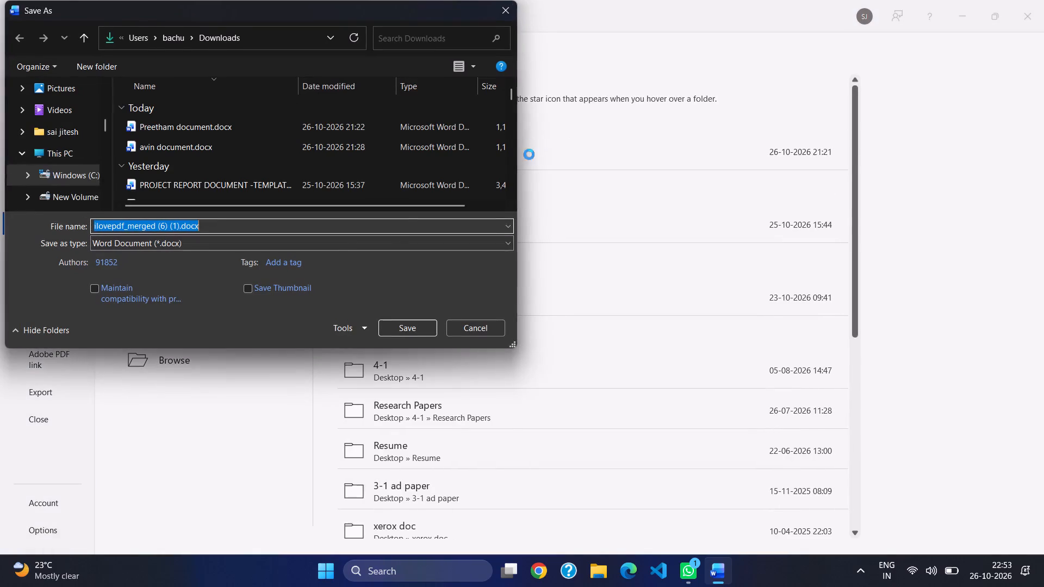
pyautogui.press('BackSpace')
pyautogui.write('Avin')
pyautogui.write('Documenr')
pyautogui.press('BackSpace')
pyautogui.write('t1')
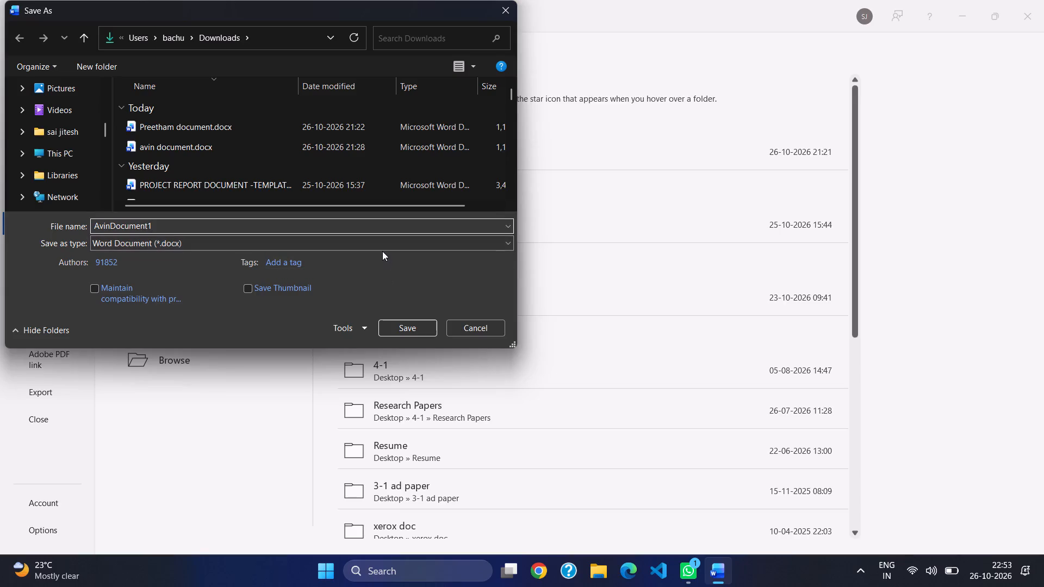
pyautogui.click(388, 242)
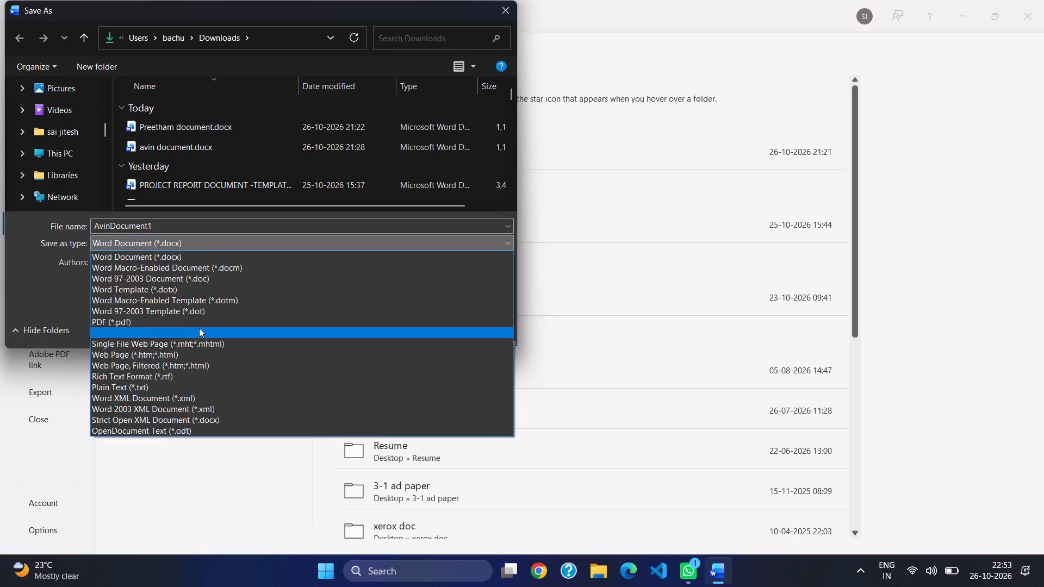
pyautogui.click(214, 321)
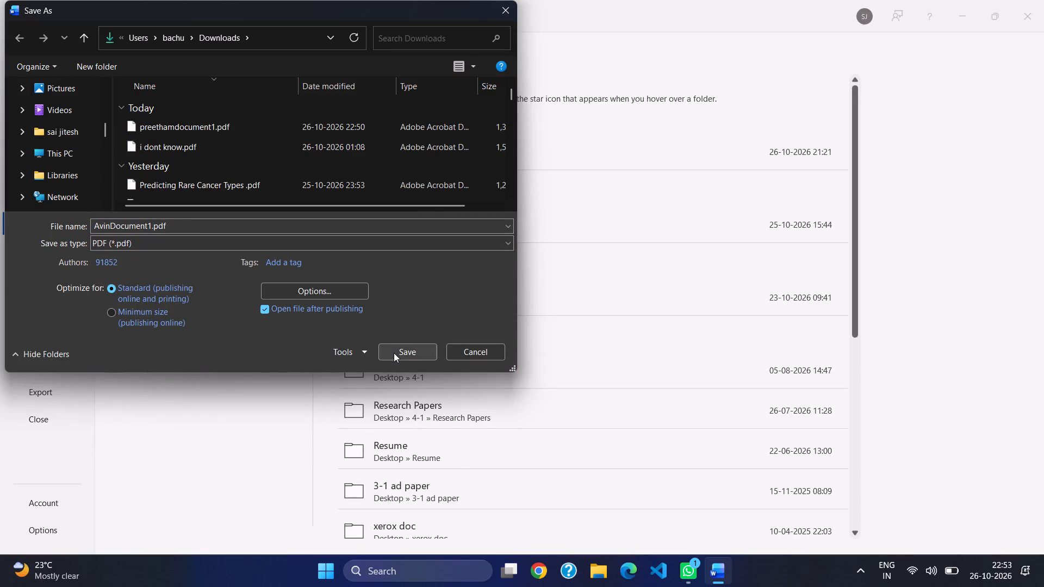
pyautogui.click(394, 353)
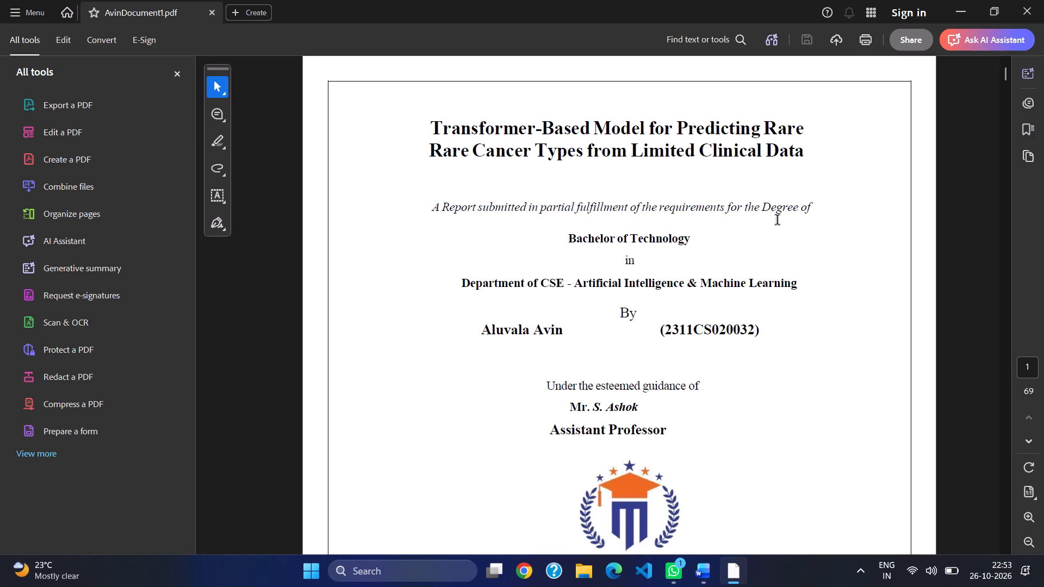
# Review the cover, Certificate, Declaration and Acknowledgement pages of the exported PDF in Acrobat, and close it.
pyautogui.scroll(-7, 685, 247)
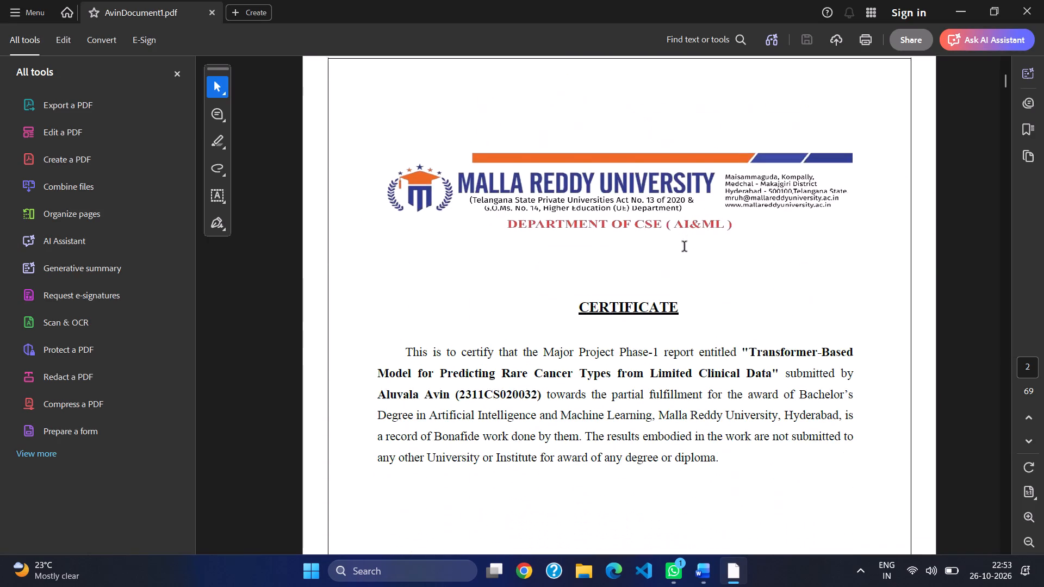
pyautogui.scroll(-3, 685, 247)
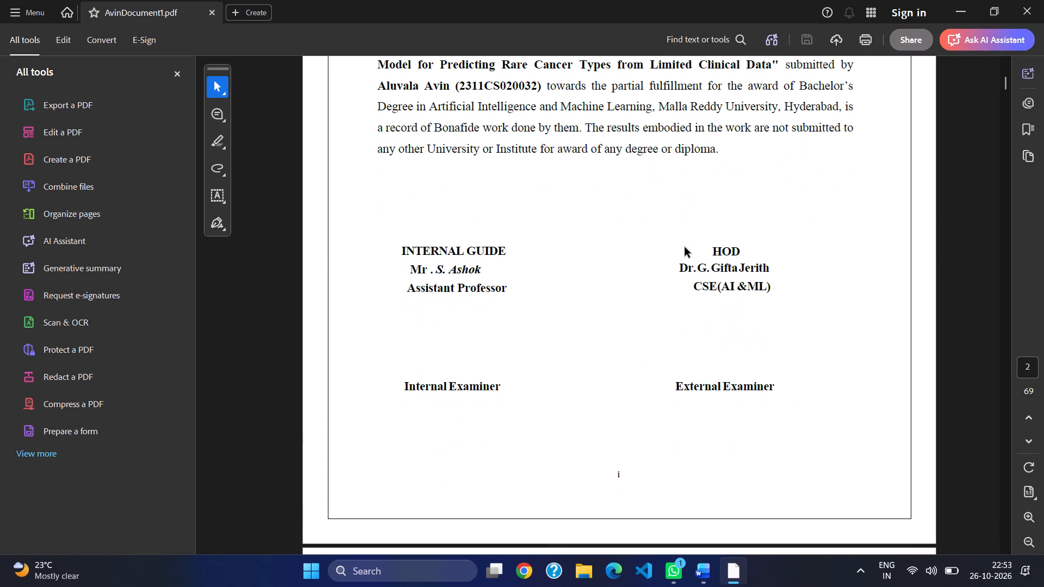
pyautogui.scroll(-3, 685, 247)
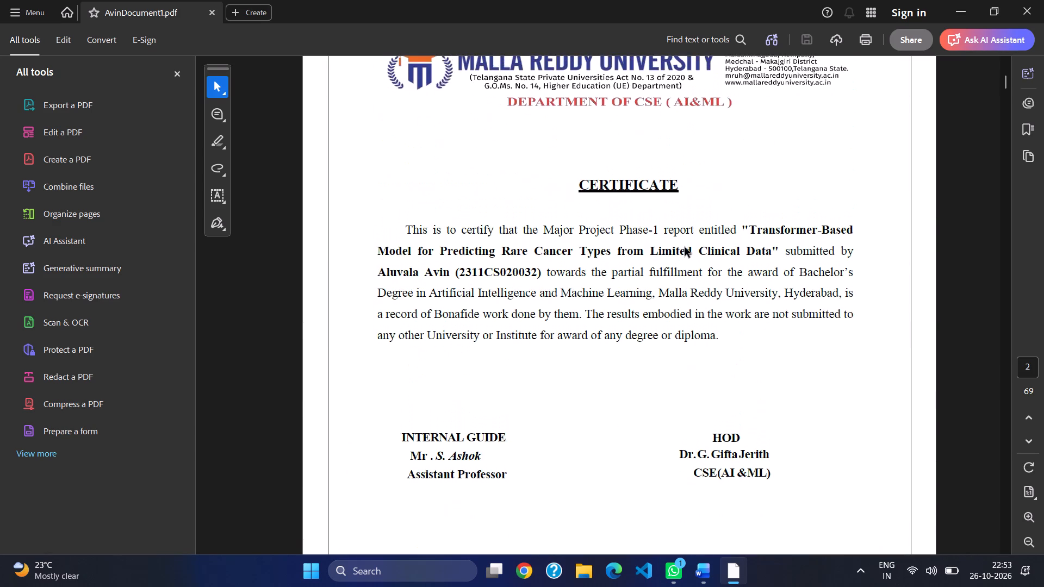
pyautogui.scroll(-1, 685, 247)
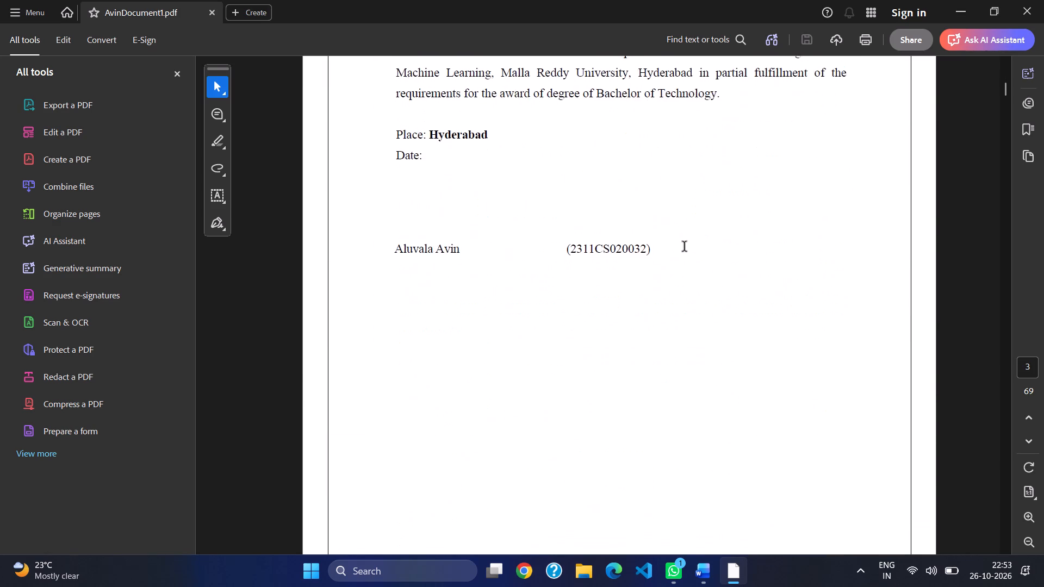
pyautogui.scroll(-3, 685, 247)
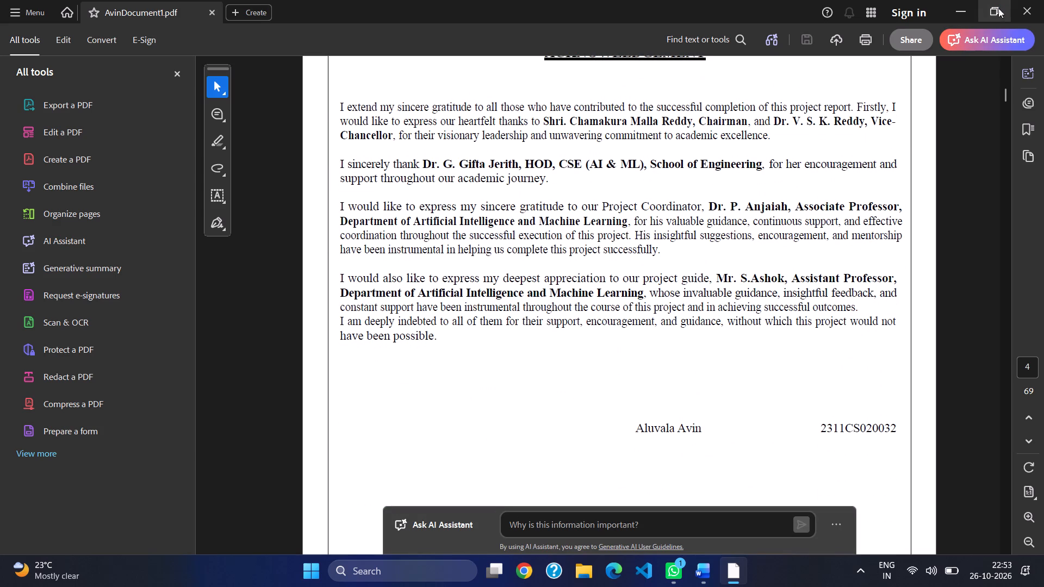
pyautogui.click(1027, 2)
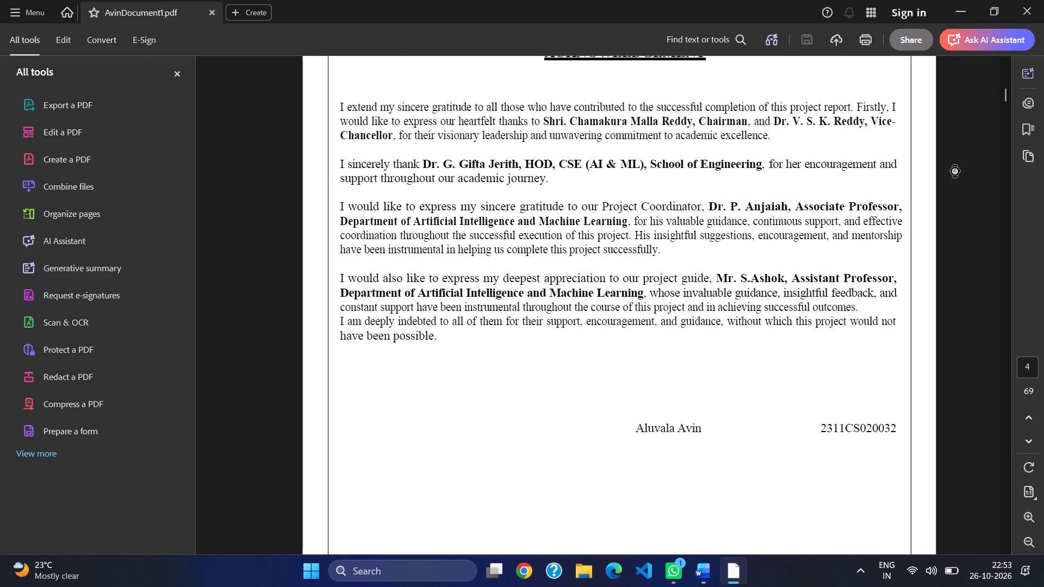
# Return to the report in Word, hide the page navigation and close the document.
pyautogui.scroll(3, 522, 254)
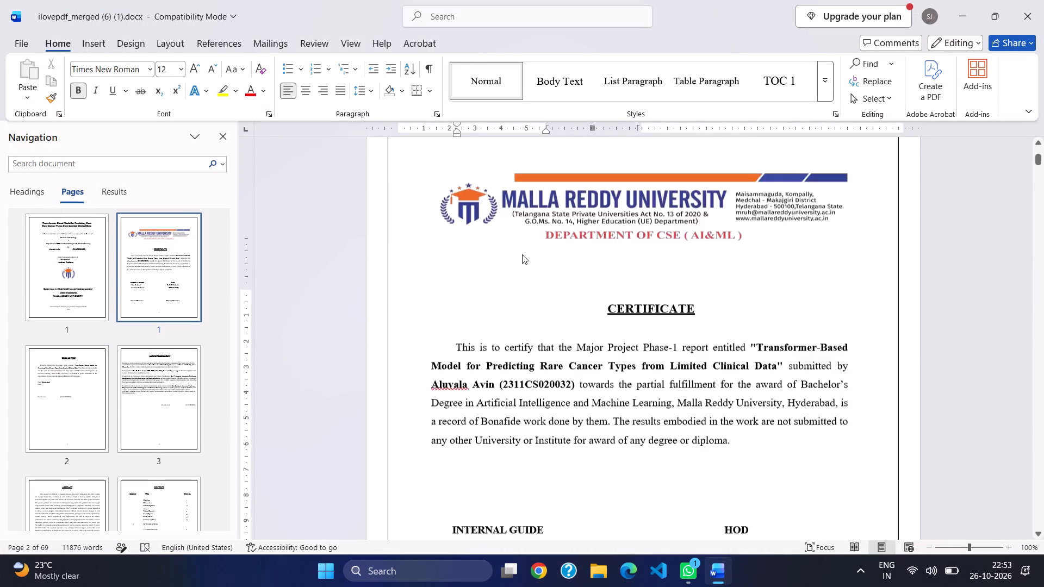
pyautogui.scroll(9, 522, 254)
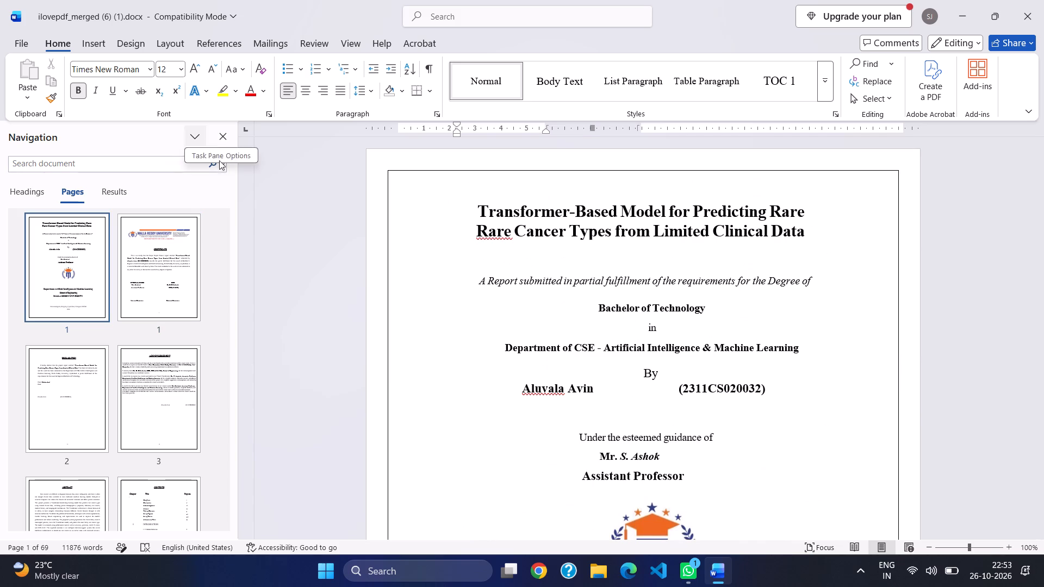
pyautogui.click(227, 141)
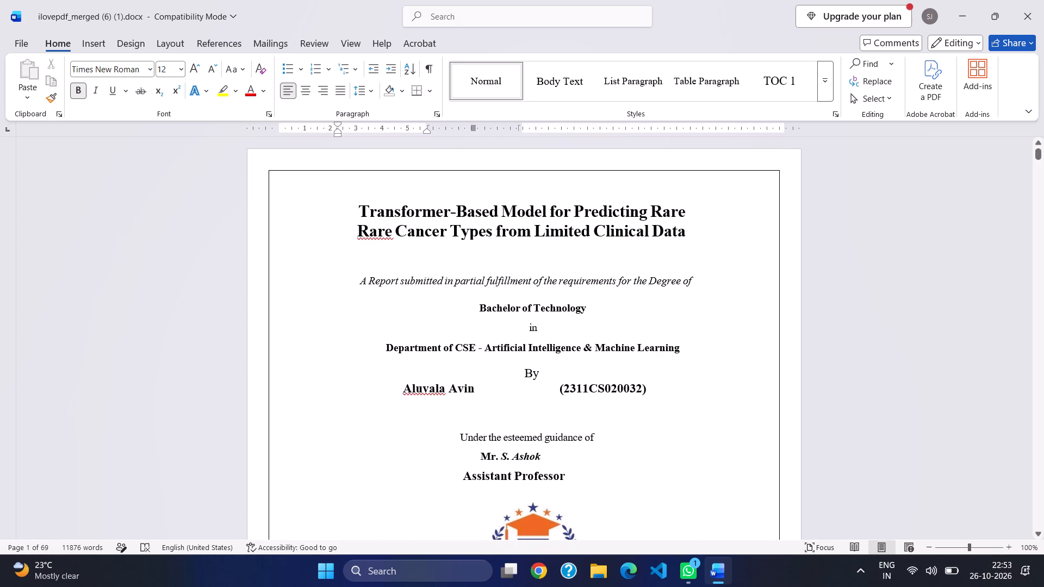
pyautogui.click(1017, 0)
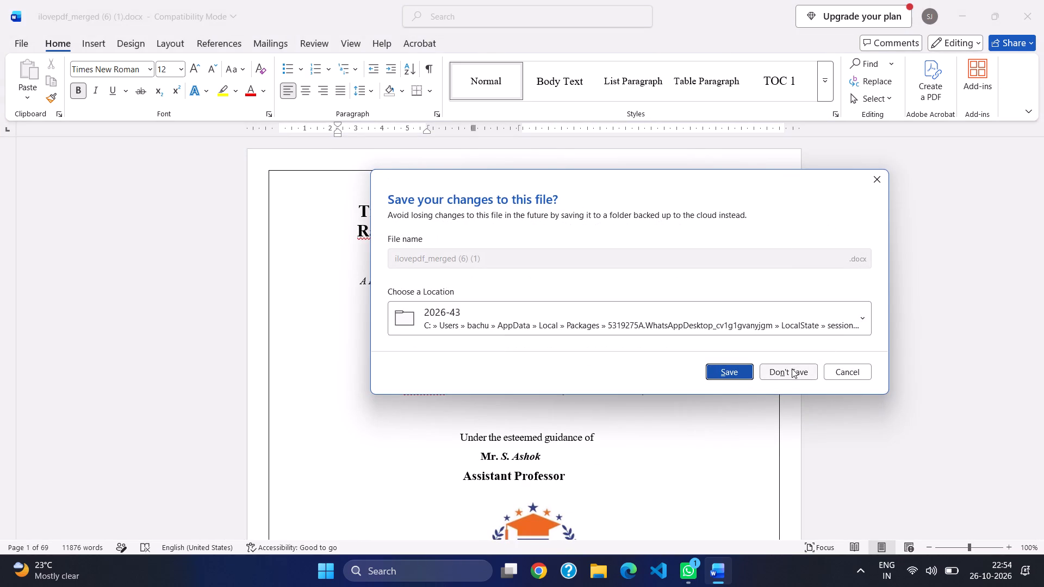
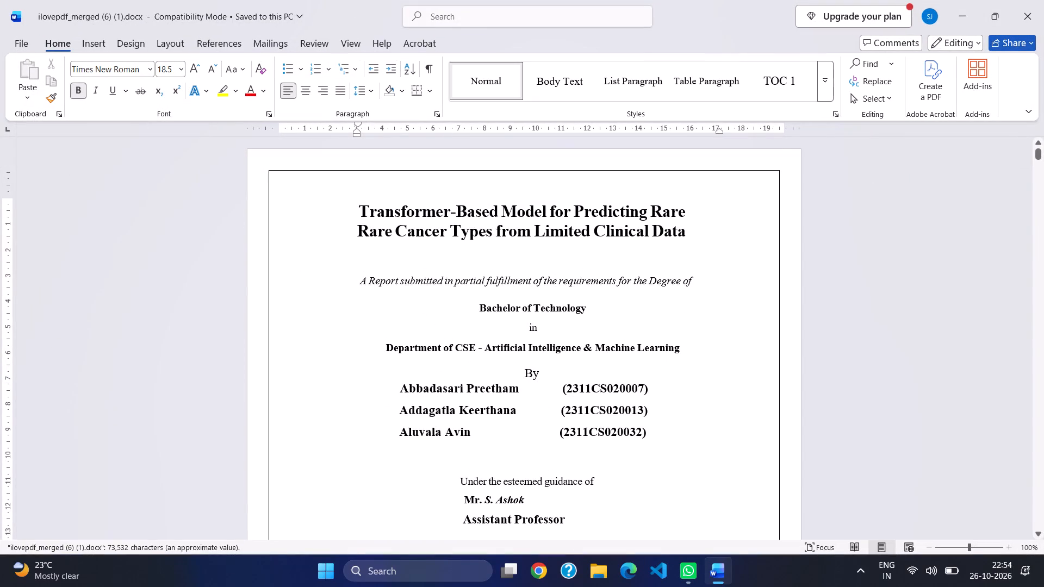
# Indent the guide's name on the cover page with six spaces in front of "Mr.".
pyautogui.scroll(-1, 486, 410)
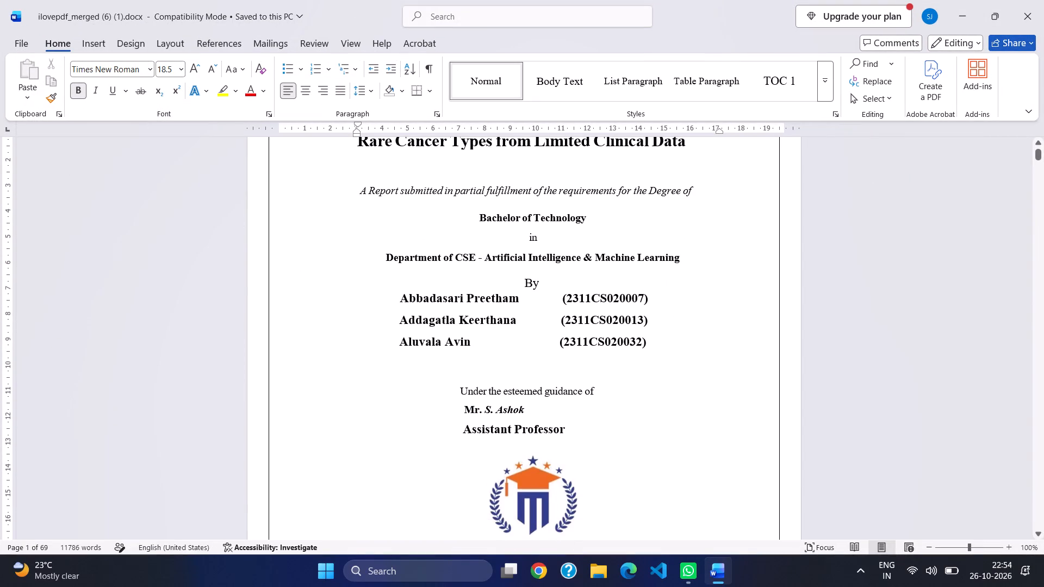
pyautogui.click(464, 411)
pyautogui.press('space')
pyautogui.press('space')
pyautogui.press('space')
pyautogui.press('space')
pyautogui.press('space')
pyautogui.press('space')
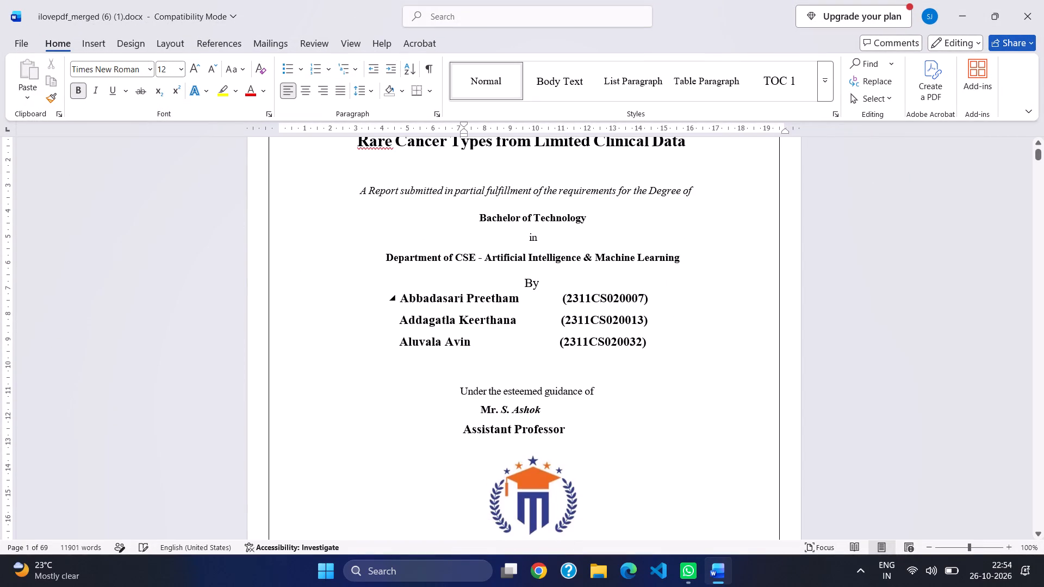
# Delete the second and third students' lines on the cover page, keeping the first student's name and bracketed roll number.
pyautogui.moveTo(652, 319); pyautogui.dragTo(655, 332)
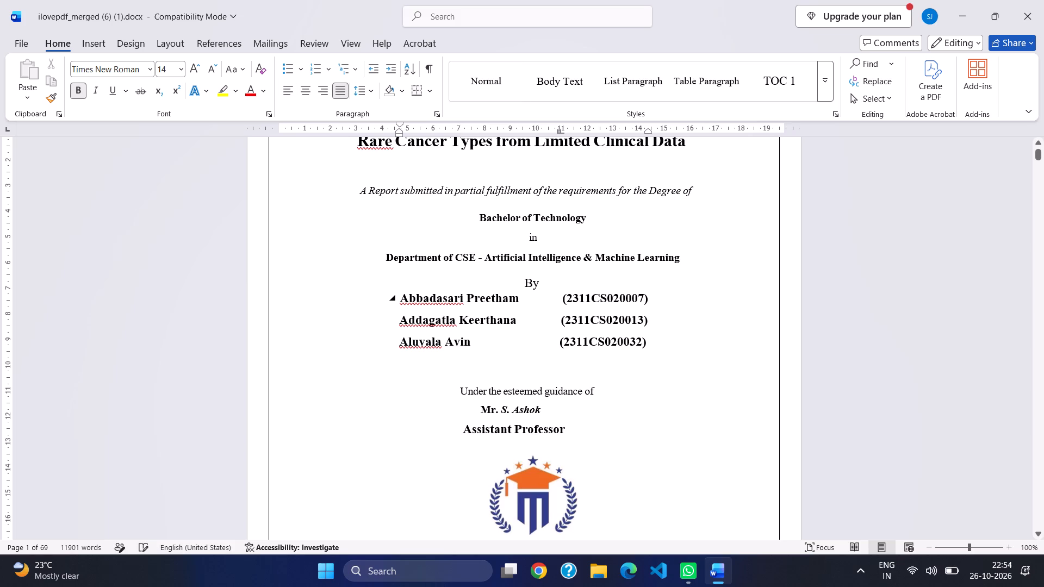
pyautogui.moveTo(647, 345); pyautogui.dragTo(649, 302)
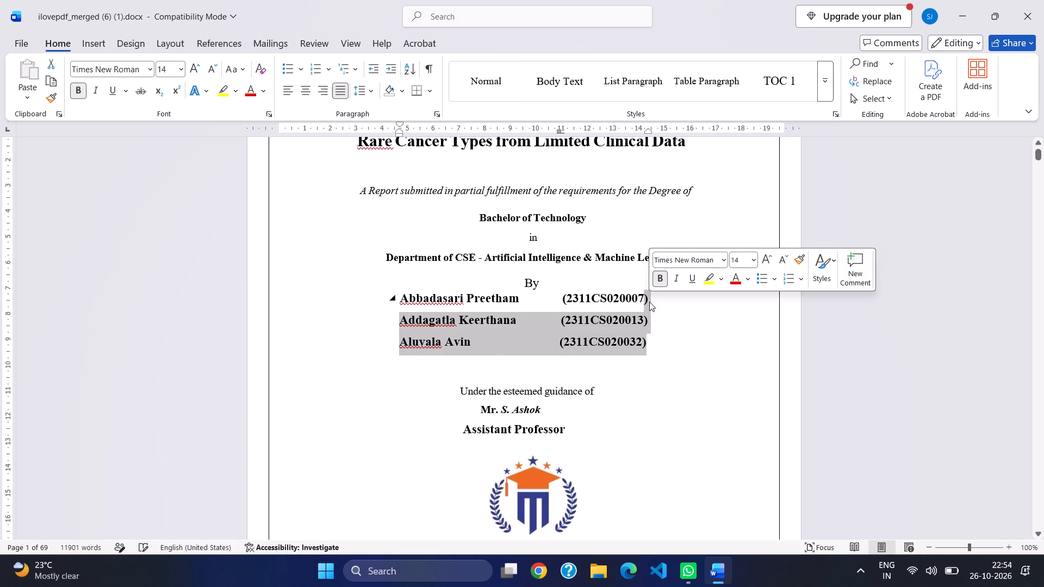
pyautogui.press('BackSpace')
pyautogui.hotkey('shift', ')')
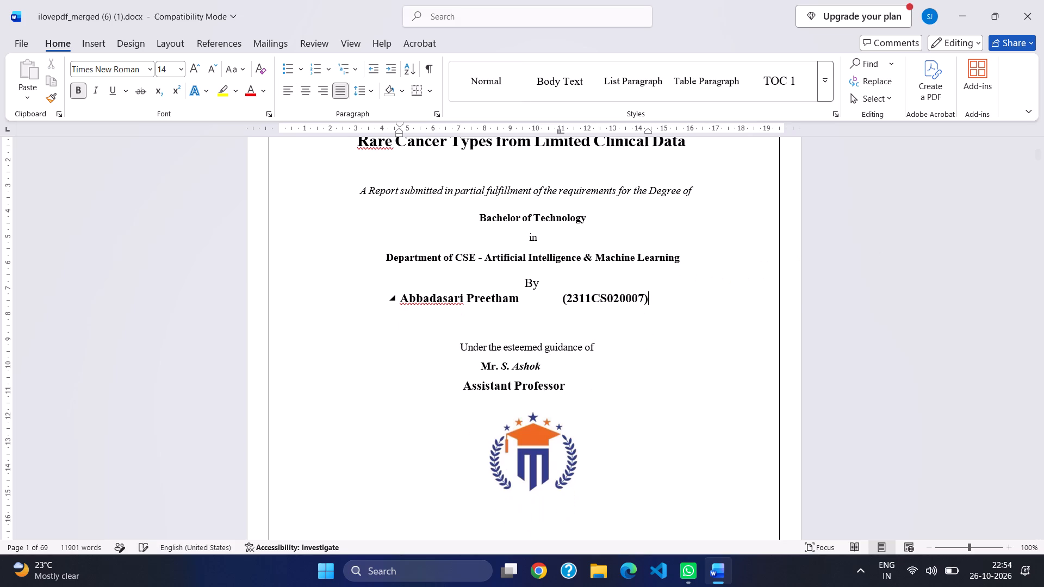
# Remove the second and third students from the Certificate paragraph, leaving the first student's bracketed roll number followed by "towards".
pyautogui.scroll(-2, 649, 302)
pyautogui.scroll(3, 649, 302)
pyautogui.scroll(-1, 649, 302)
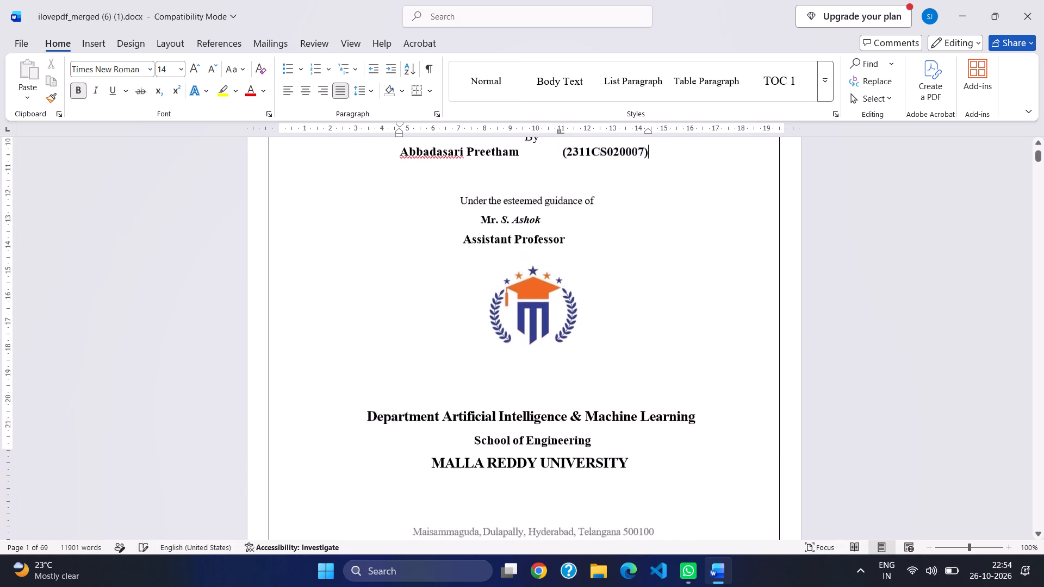
pyautogui.scroll(-4, 649, 302)
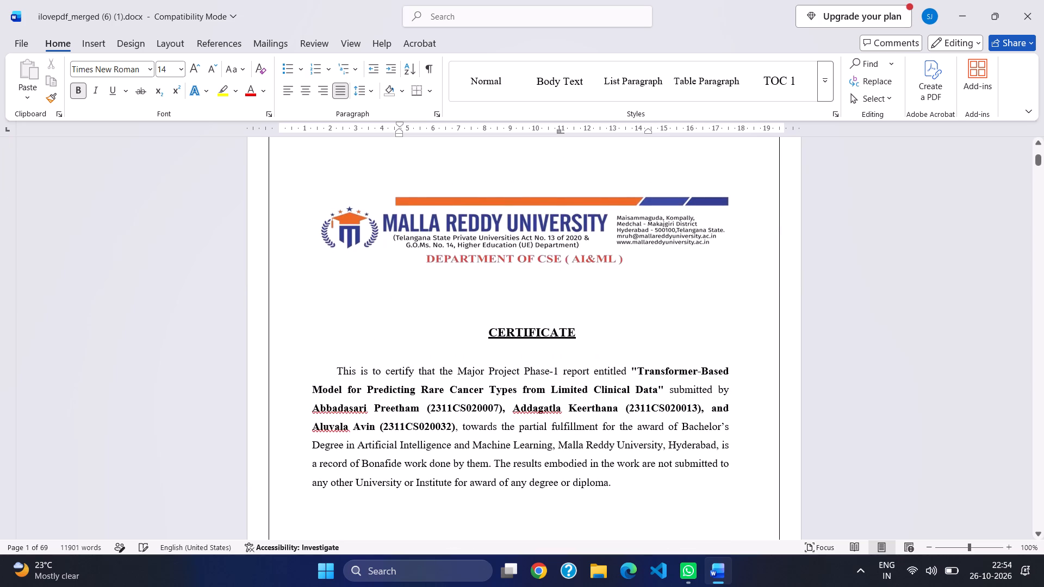
pyautogui.moveTo(501, 410); pyautogui.dragTo(461, 428)
pyautogui.press('BackSpace')
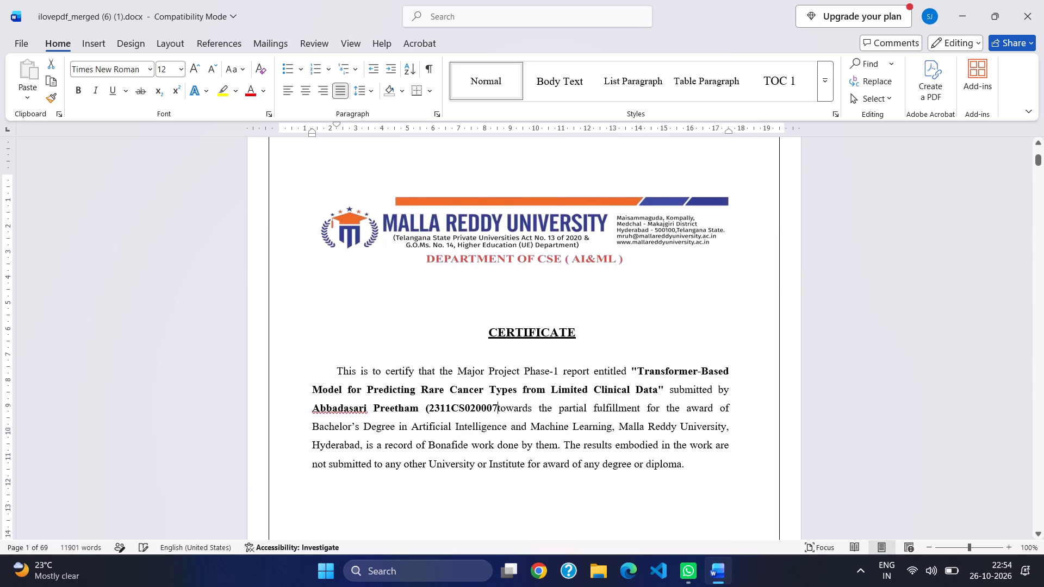
pyautogui.hotkey('shift', ')')
pyautogui.press('space')
pyautogui.rightClick(461, 428)
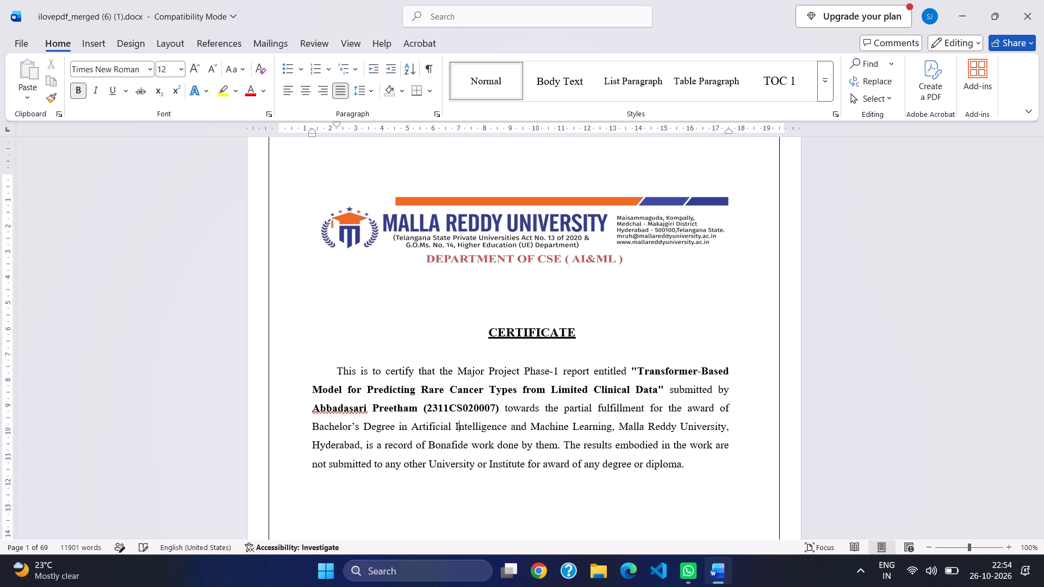
pyautogui.click(435, 423)
# Correct the internal guide's title on the Certificate page to "Assistant Professor".
pyautogui.scroll(-1, 435, 423)
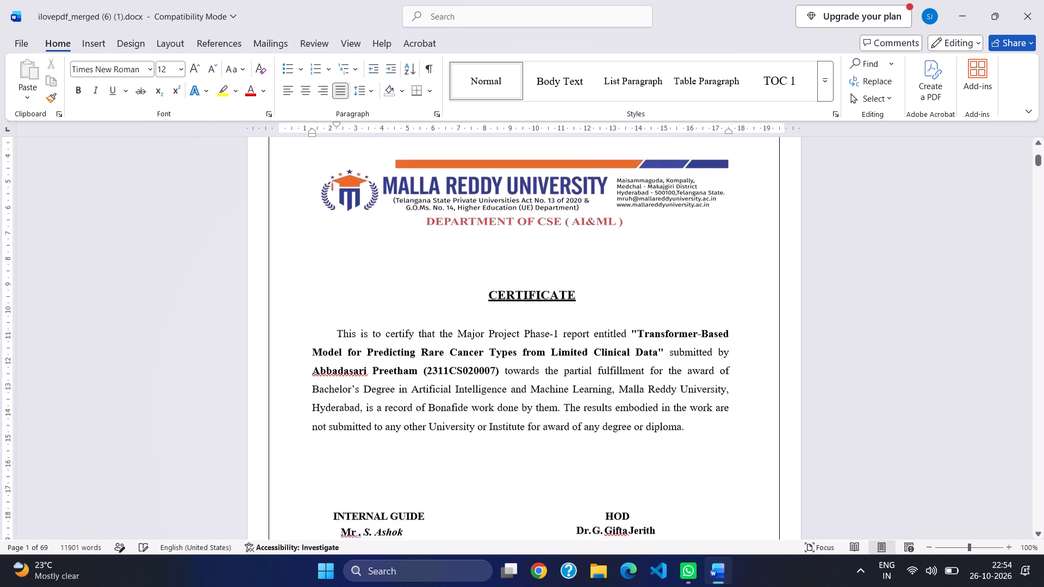
pyautogui.scroll(-3, 435, 423)
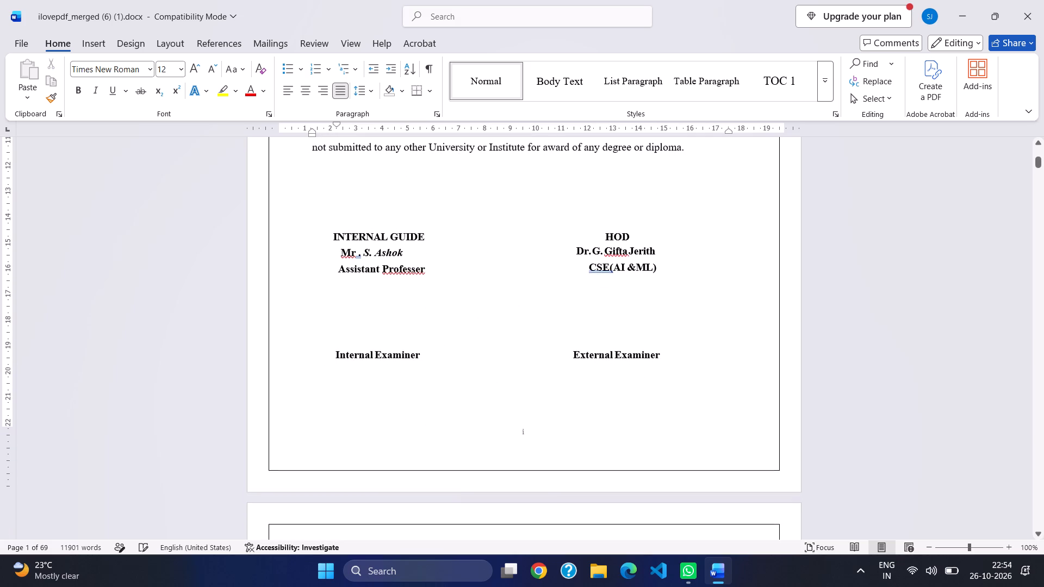
pyautogui.click(422, 265)
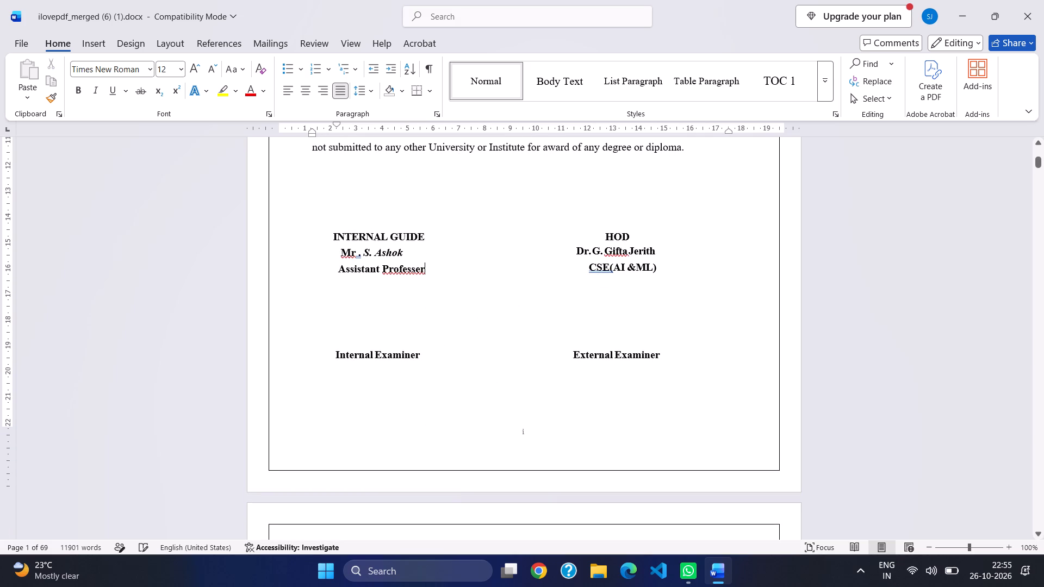
pyautogui.press('Left')
pyautogui.press('BackSpace')
pyautogui.press('o')
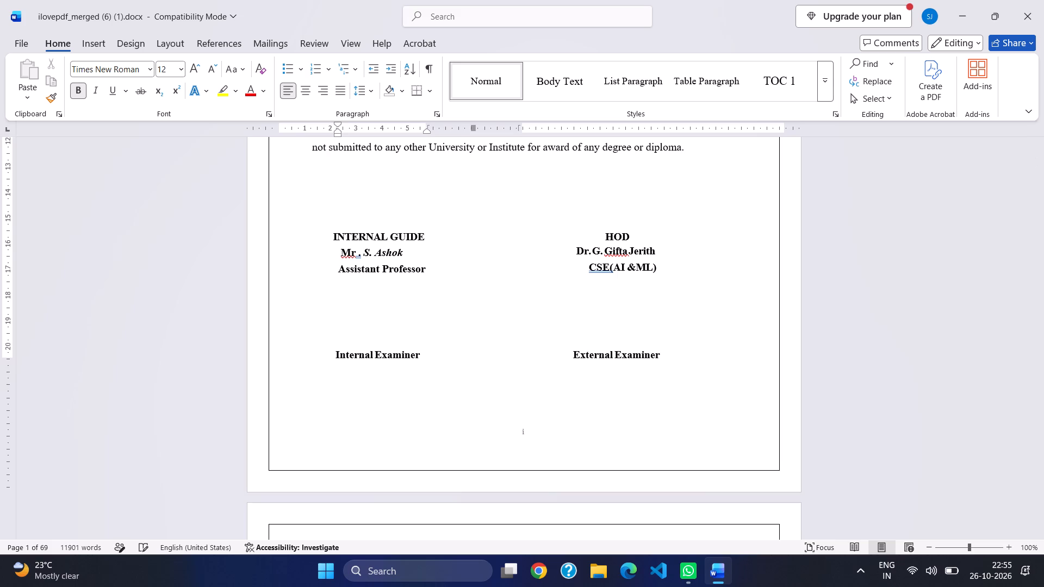
# Change the opening "We" of the Declaration paragraph to "I".
pyautogui.scroll(-3, 422, 265)
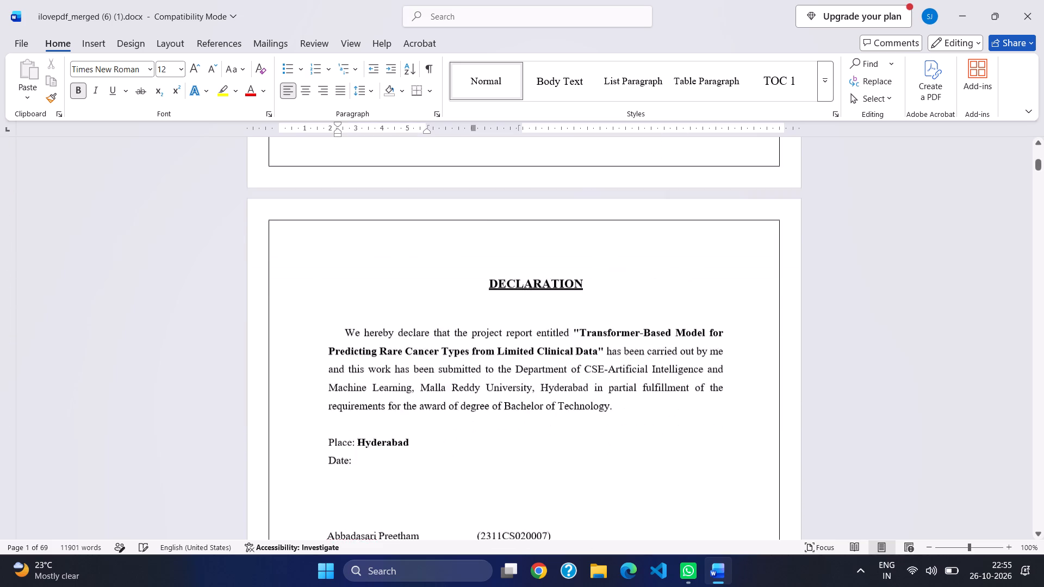
pyautogui.scroll(-1, 422, 265)
pyautogui.click(357, 234)
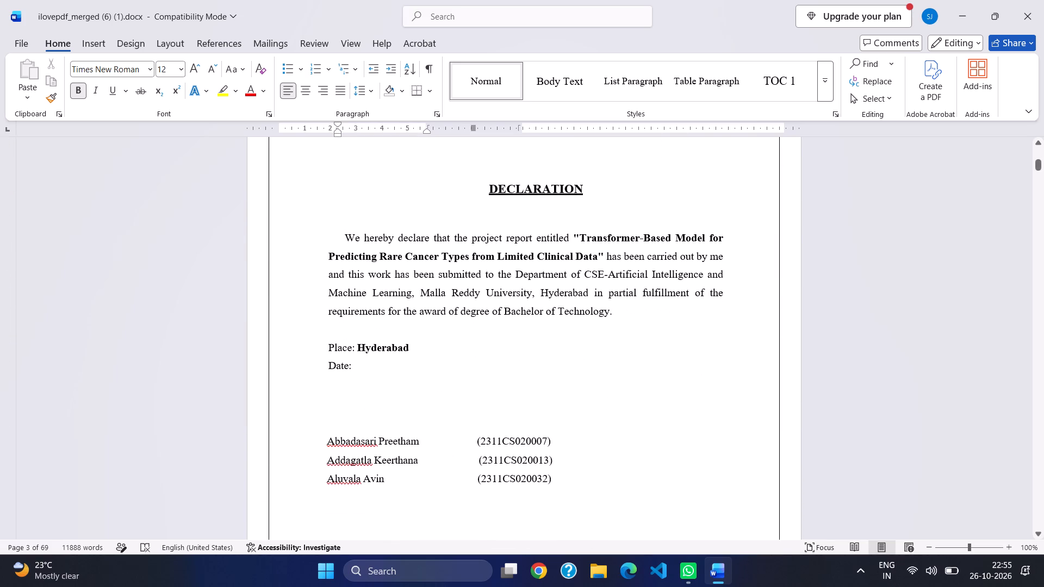
pyautogui.press('Right')
pyautogui.press('BackSpace')
pyautogui.press('BackSpace')
pyautogui.hotkey('shift', 'i')
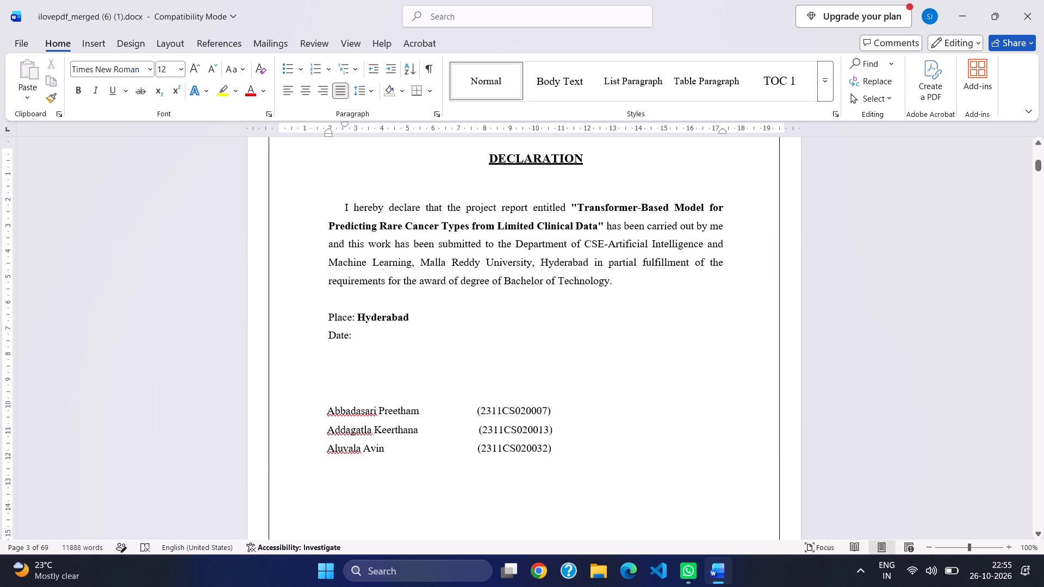
# Delete the second and third students' lines below the Declaration, keeping only the first student's.
pyautogui.moveTo(556, 430); pyautogui.dragTo(555, 452)
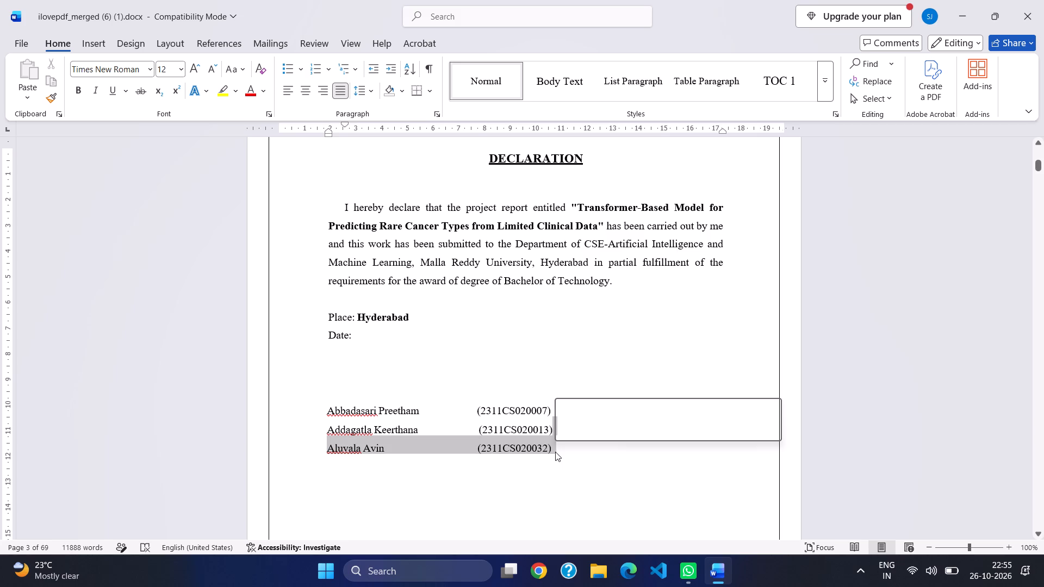
pyautogui.scroll(3, 555, 452)
pyautogui.scroll(-1, 555, 452)
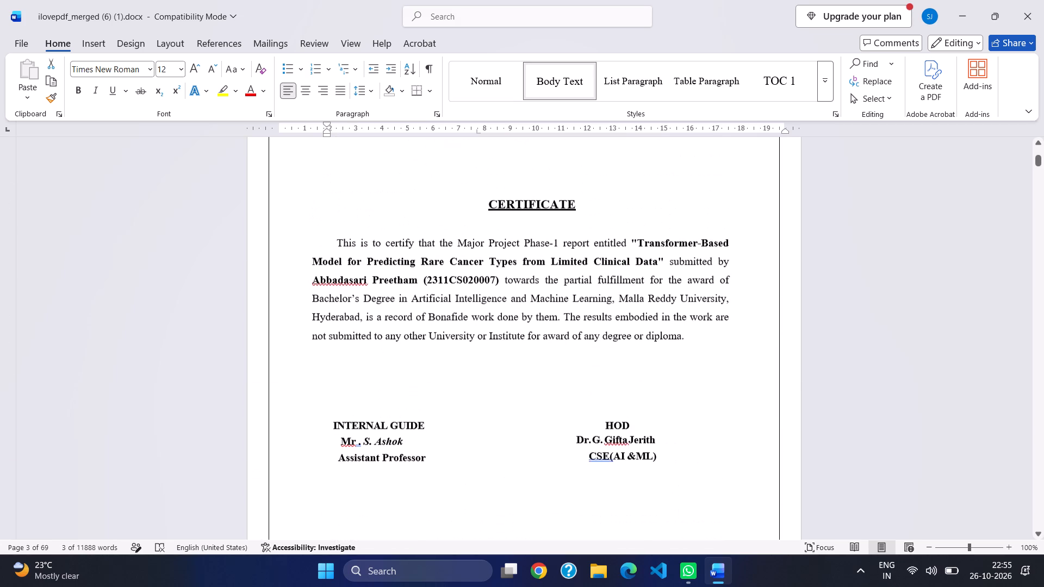
pyautogui.scroll(-1, 555, 452)
pyautogui.scroll(4, 555, 452)
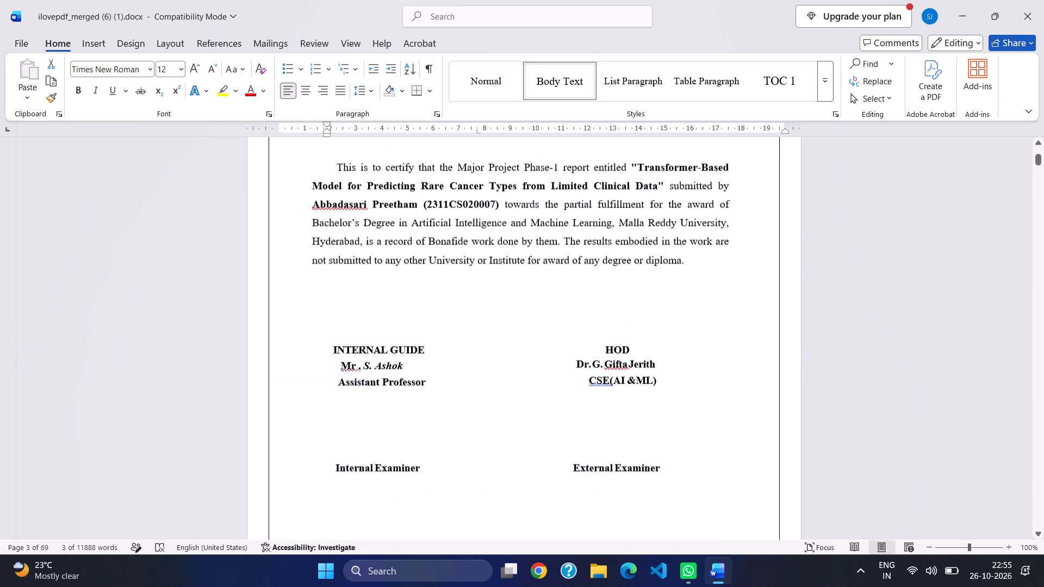
pyautogui.scroll(-5, 555, 452)
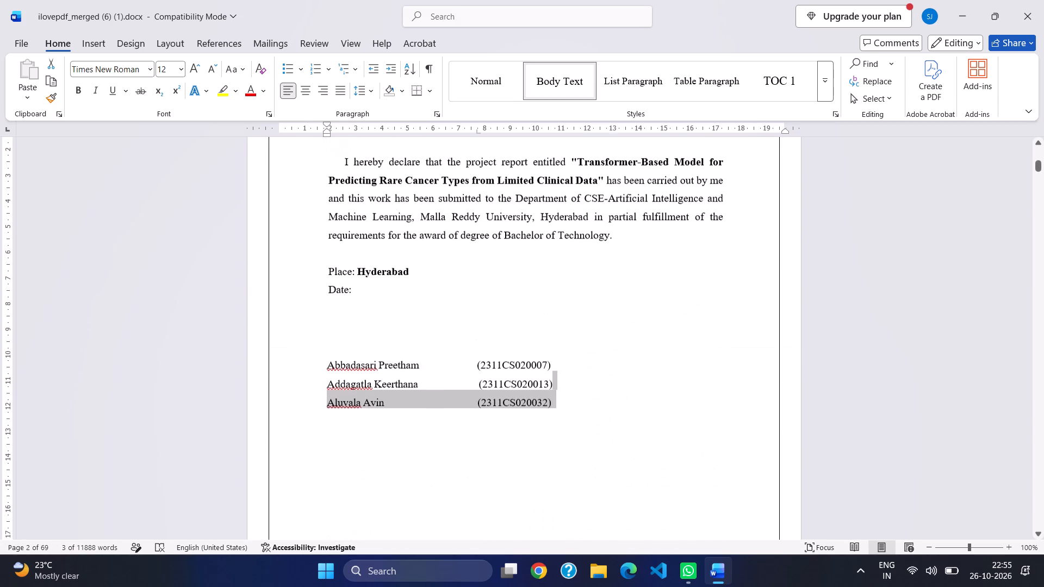
pyautogui.moveTo(552, 355); pyautogui.dragTo(552, 379)
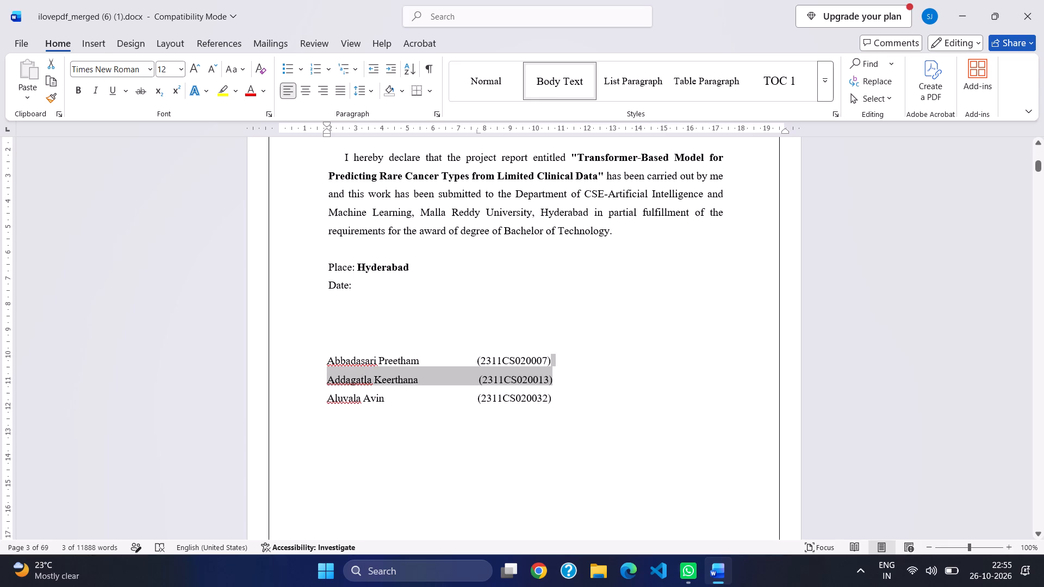
pyautogui.moveTo(552, 379); pyautogui.dragTo(552, 396)
pyautogui.press('BackSpace')
# Replace both "We" and "we" with "I" in the first Acknowledgement paragraph.
pyautogui.scroll(-1, 552, 396)
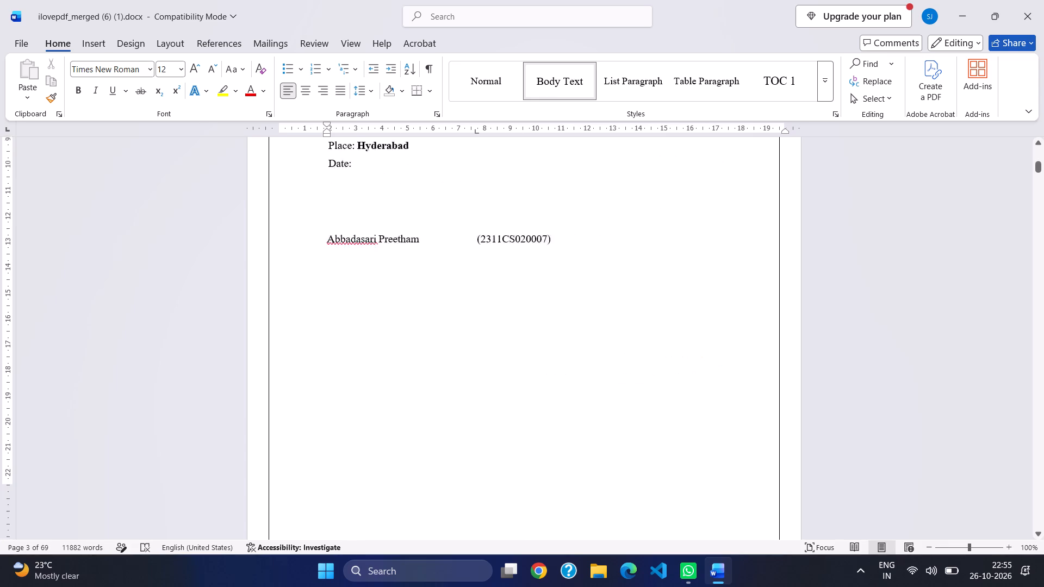
pyautogui.scroll(-4, 552, 396)
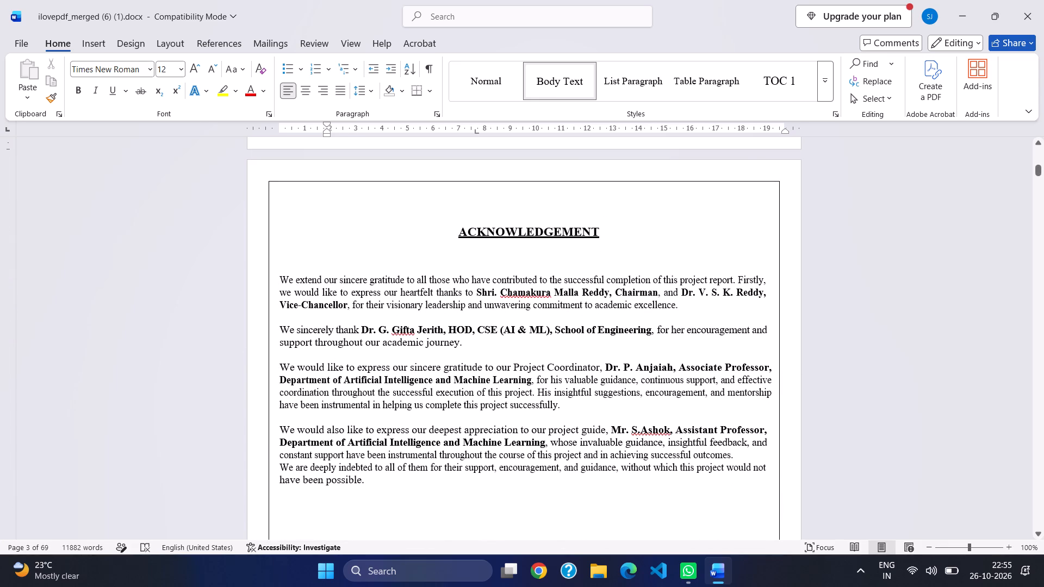
pyautogui.click(296, 277)
pyautogui.press('Left')
pyautogui.press('BackSpace')
pyautogui.press('BackSpace')
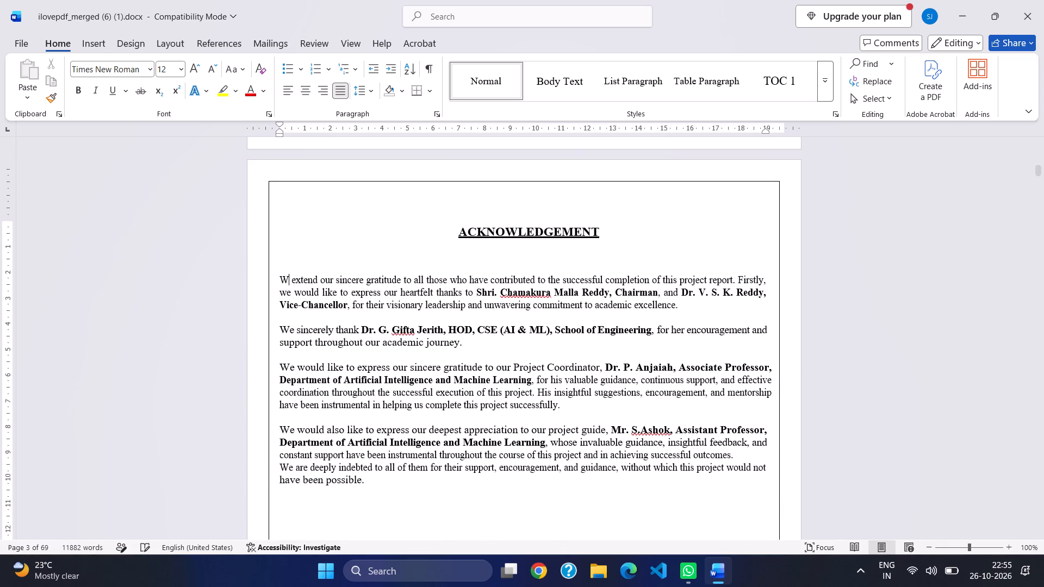
pyautogui.hotkey('shift', 'i')
pyautogui.press('Down')
pyautogui.press('Right')
pyautogui.press('Right')
pyautogui.press('BackSpace')
pyautogui.press('BackSpace')
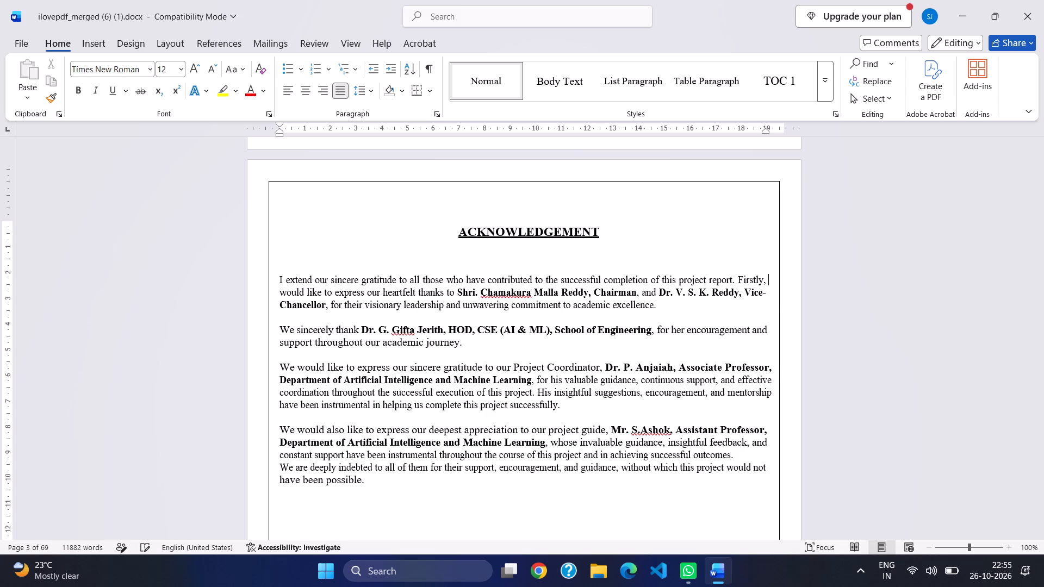
pyautogui.hotkey('shift', 'i')
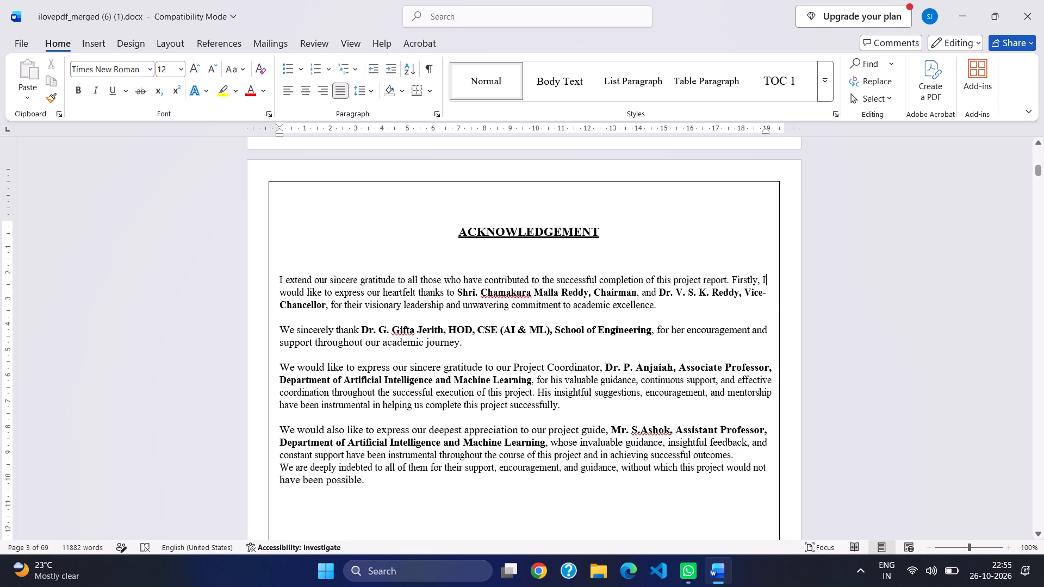
# Replace "our" with "my" before "heartfelt thanks" and "sincere gratitude" in the first Acknowledgement paragraph.
pyautogui.click(379, 292)
pyautogui.press('Right')
pyautogui.press('BackSpace')
pyautogui.press('BackSpace')
pyautogui.press('BackSpace')
pyautogui.press('BackSpace')
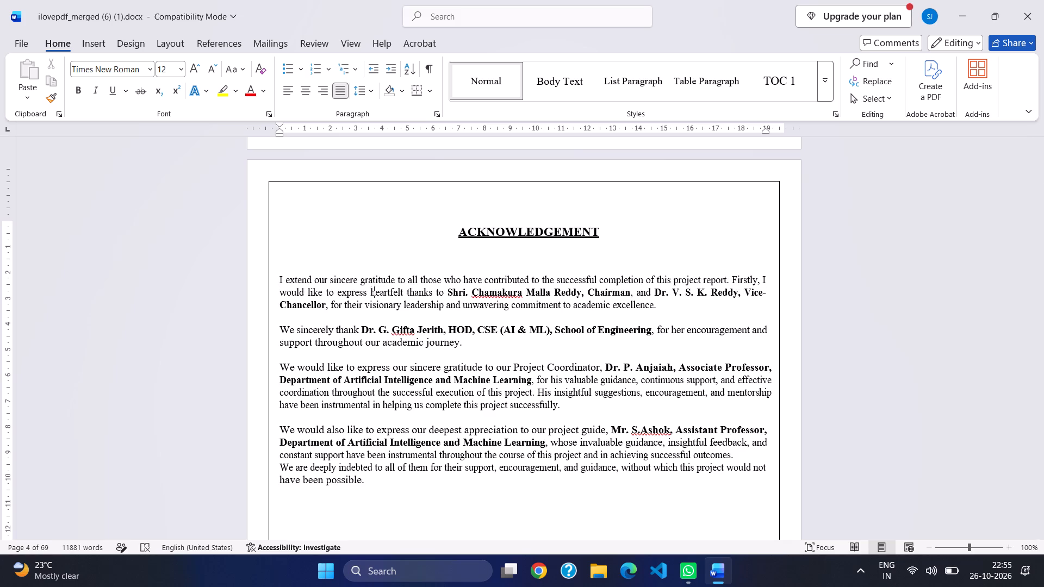
pyautogui.write('my')
pyautogui.press('space')
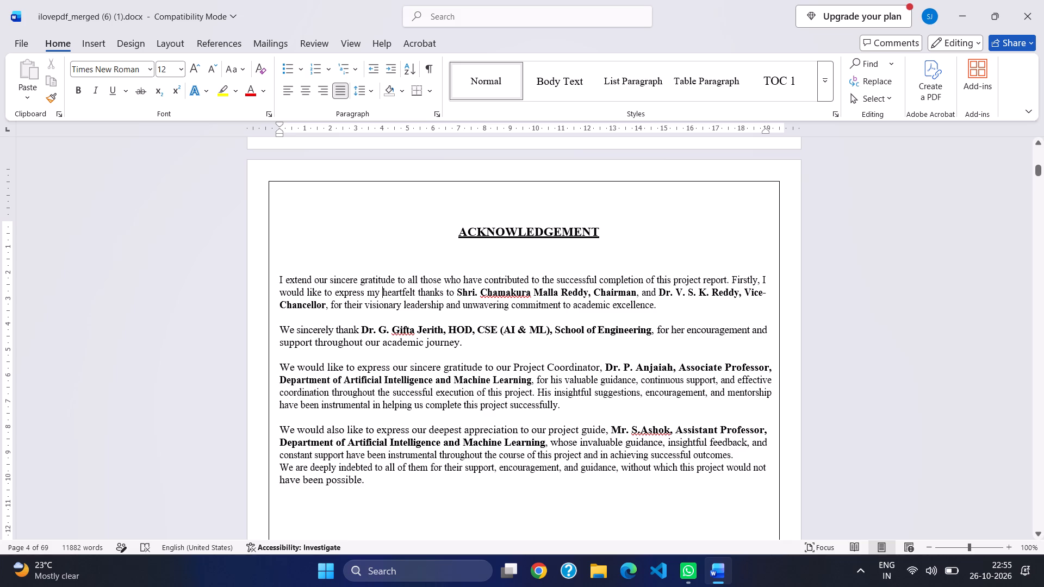
pyautogui.click(325, 283)
pyautogui.press('Right')
pyautogui.press('BackSpace')
pyautogui.press('BackSpace')
pyautogui.press('BackSpace')
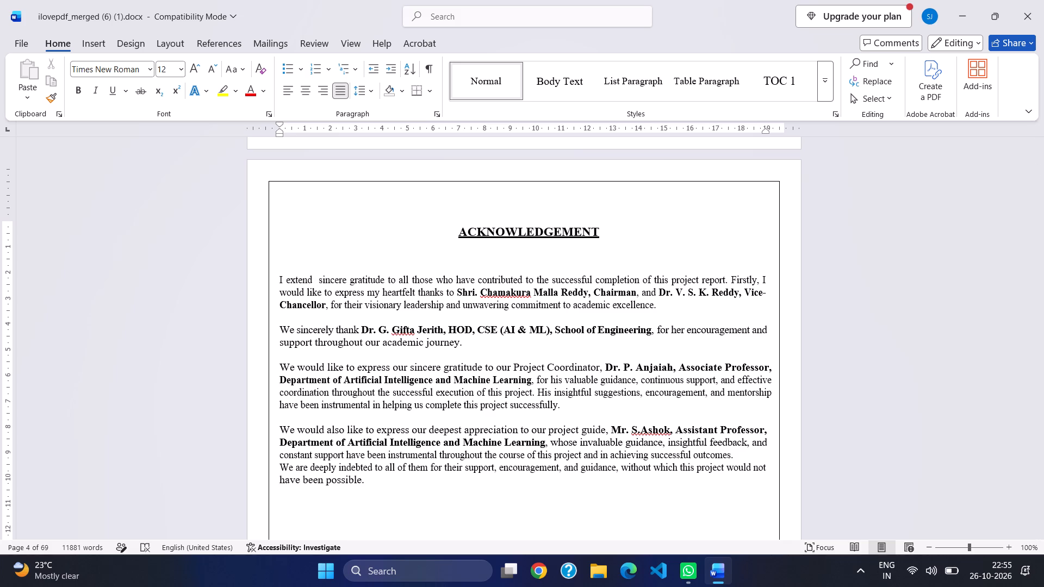
pyautogui.write('my')
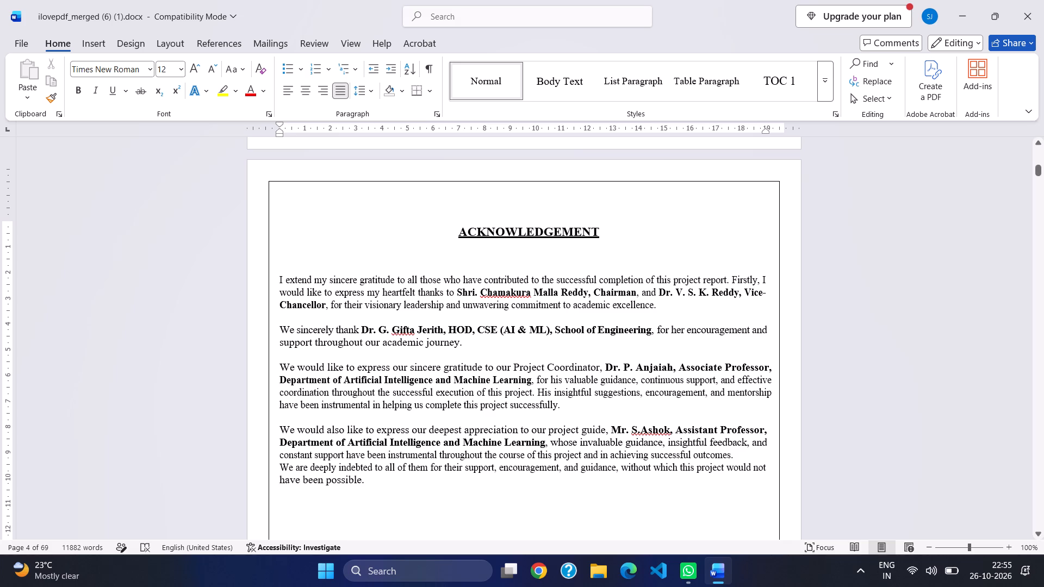
# Change the opening "We" to "I" in the HOD and Project Coordinator paragraphs of the Acknowledgement.
pyautogui.click(293, 333)
pyautogui.press('BackSpace')
pyautogui.press('BackSpace')
pyautogui.hotkey('shift', 'i')
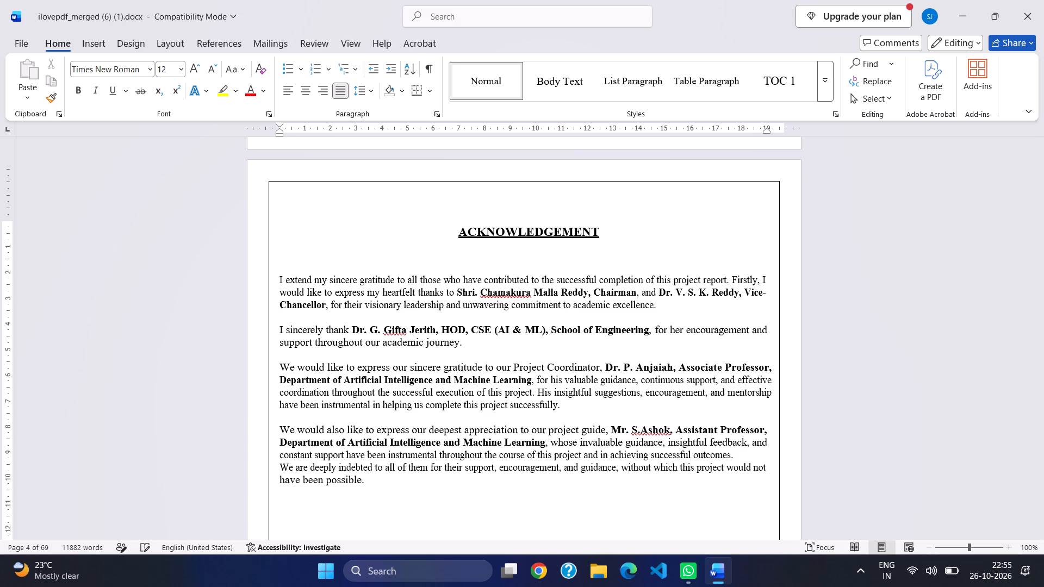
pyautogui.click(294, 368)
pyautogui.press('BackSpace')
pyautogui.press('BackSpace')
pyautogui.hotkey('shift', 'i')
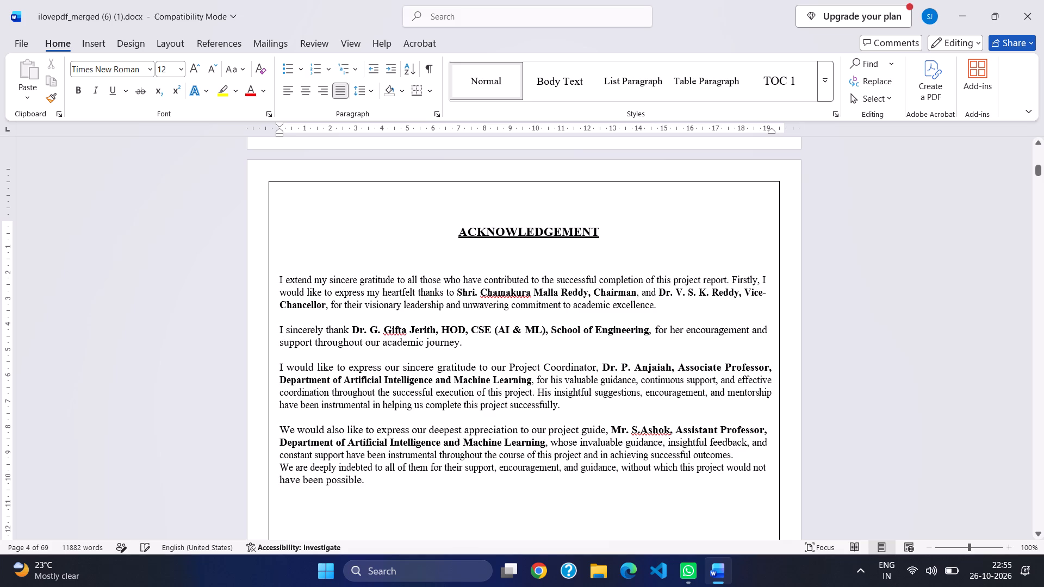
# Replace "our" with "my" before "sincere gratitude" in the Project Coordinator paragraph of the Acknowledgement.
pyautogui.click(401, 366)
pyautogui.press('Left')
pyautogui.press('BackSpace')
pyautogui.press('BackSpace')
pyautogui.press('BackSpace')
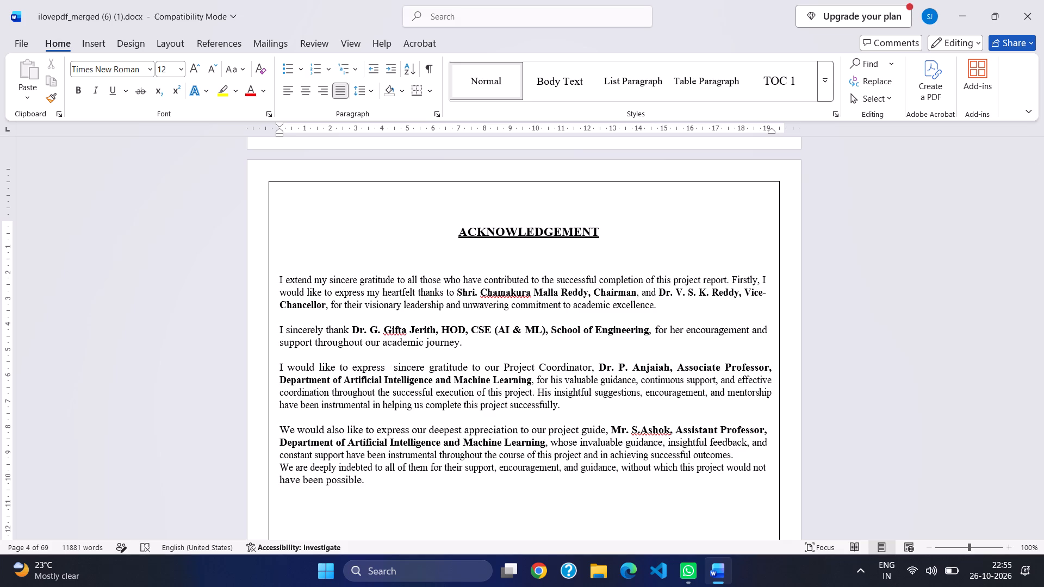
pyautogui.press('m')
pyautogui.press('BackSpace')
pyautogui.write('my')
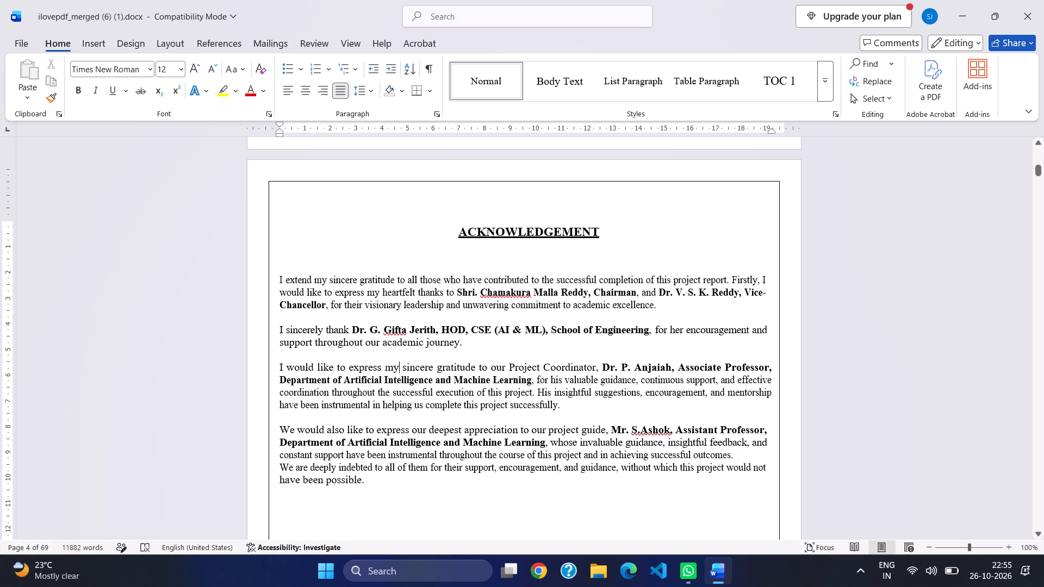
# In the project guide paragraph, change the opening "We" to "I" and "our" before "deepest appreciation" to "my".
pyautogui.click(295, 432)
pyautogui.press('BackSpace')
pyautogui.press('BackSpace')
pyautogui.hotkey('shift', 'i')
pyautogui.press('Right')
pyautogui.press('Right')
pyautogui.press('Right')
pyautogui.press('Right')
pyautogui.press('Right')
pyautogui.press('Right')
pyautogui.press('Right')
pyautogui.press('Right')
pyautogui.press('Right')
pyautogui.press('Right')
pyautogui.press('Right')
pyautogui.press('Right')
pyautogui.press('Right')
pyautogui.press('Right')
pyautogui.press('Right')
pyautogui.press('Right')
pyautogui.press('Right')
pyautogui.press('Right')
pyautogui.press('Right')
pyautogui.press('Right')
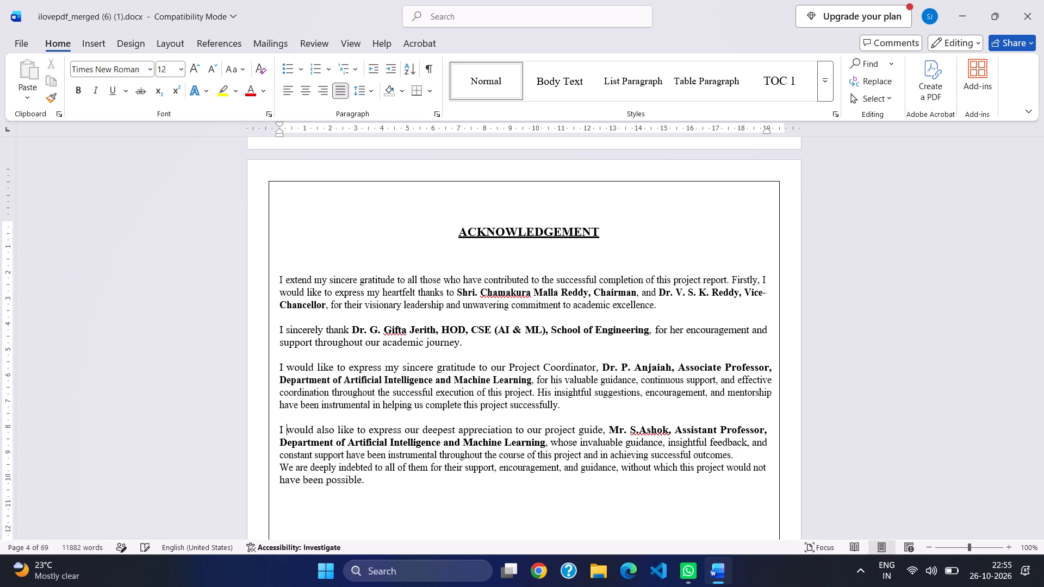
pyautogui.press('BackSpace')
pyautogui.press('Right')
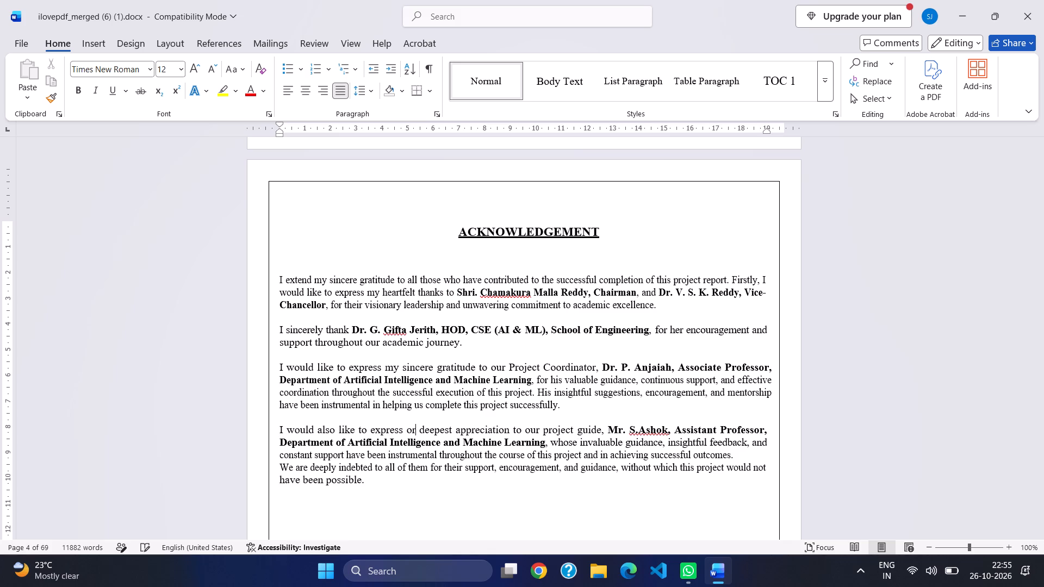
pyautogui.press('Right')
pyautogui.press('BackSpace')
pyautogui.press('BackSpace')
pyautogui.press('BackSpace')
pyautogui.press('y')
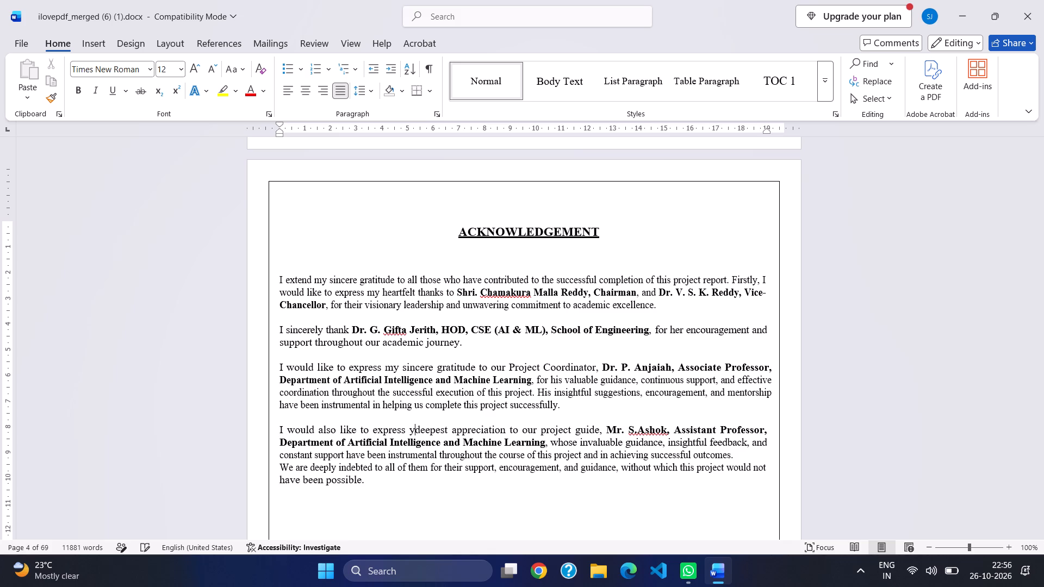
pyautogui.press('BackSpace')
pyautogui.write('my')
pyautogui.press('space')
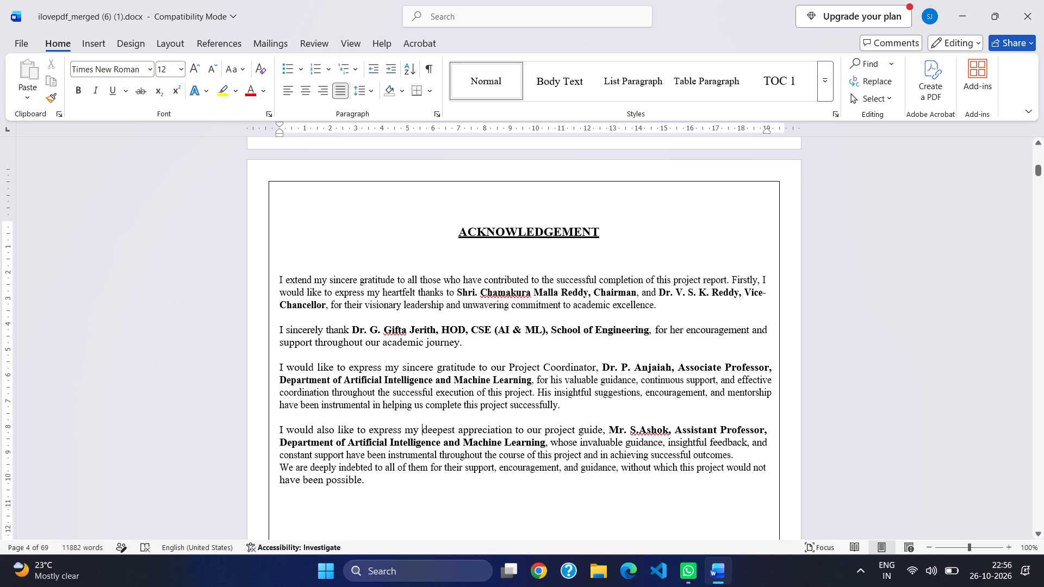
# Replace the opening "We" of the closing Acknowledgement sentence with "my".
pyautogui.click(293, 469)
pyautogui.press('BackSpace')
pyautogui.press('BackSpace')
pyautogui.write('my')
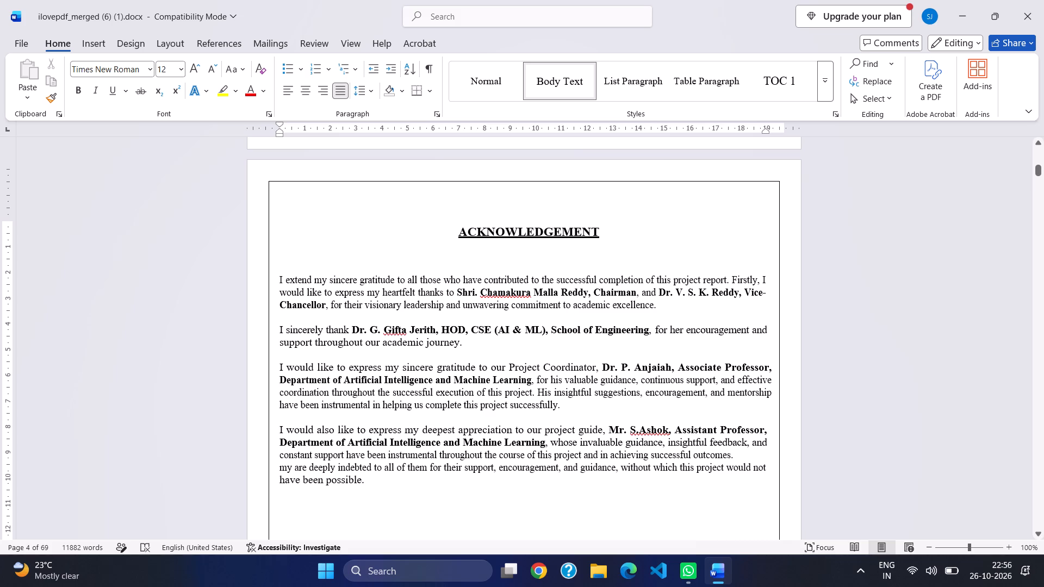
# Replace "our" with "my" before "project guide" in the Acknowledgement.
pyautogui.click(540, 429)
pyautogui.press('BackSpace')
pyautogui.press('BackSpace')
pyautogui.press('BackSpace')
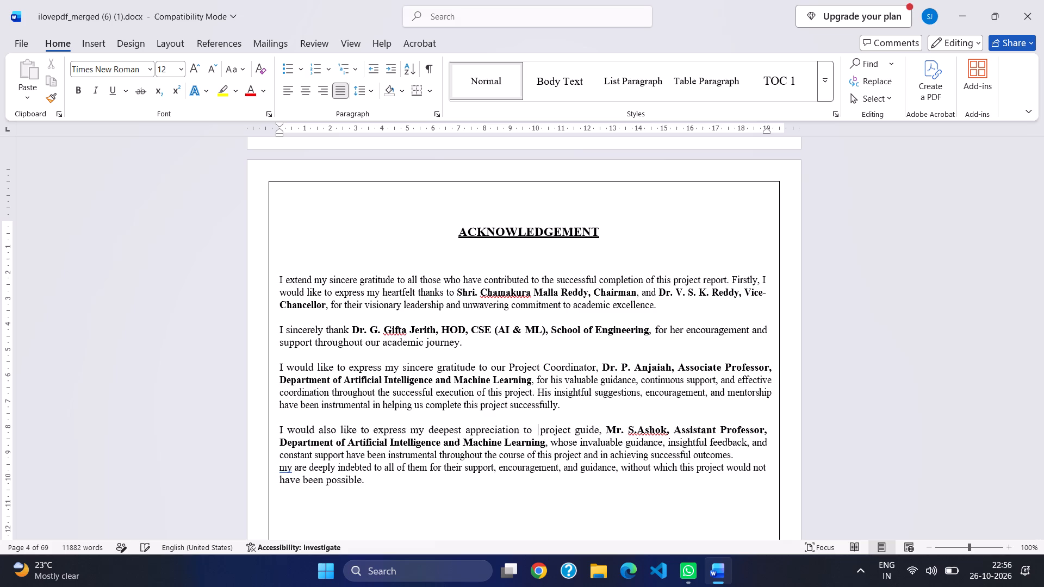
pyautogui.write('my')
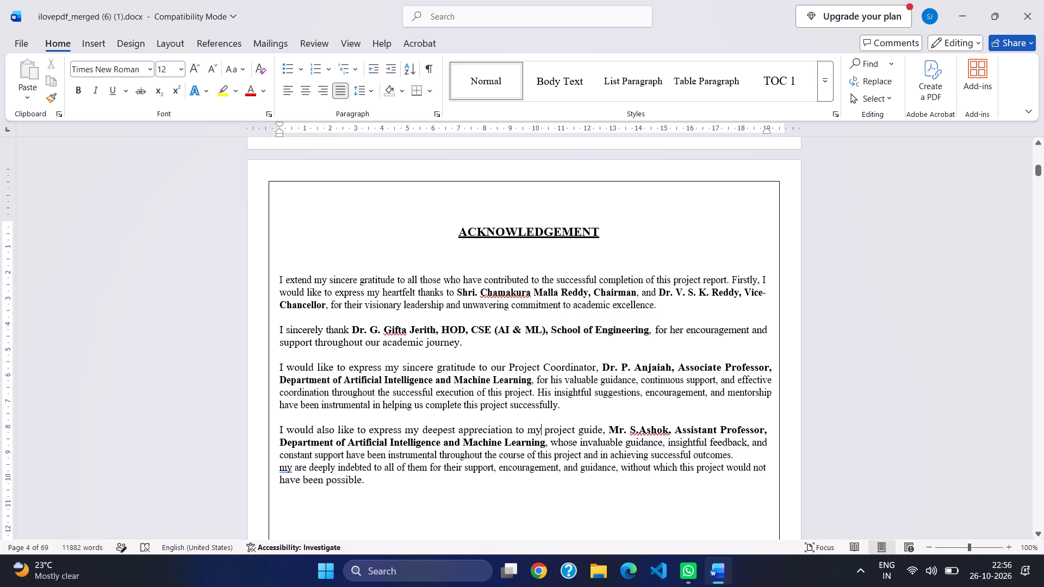
# Delete the second and third students' lines below the Acknowledgement, keeping only the first student's, and save the document.
pyautogui.scroll(-5, 530, 410)
pyautogui.scroll(2, 539, 335)
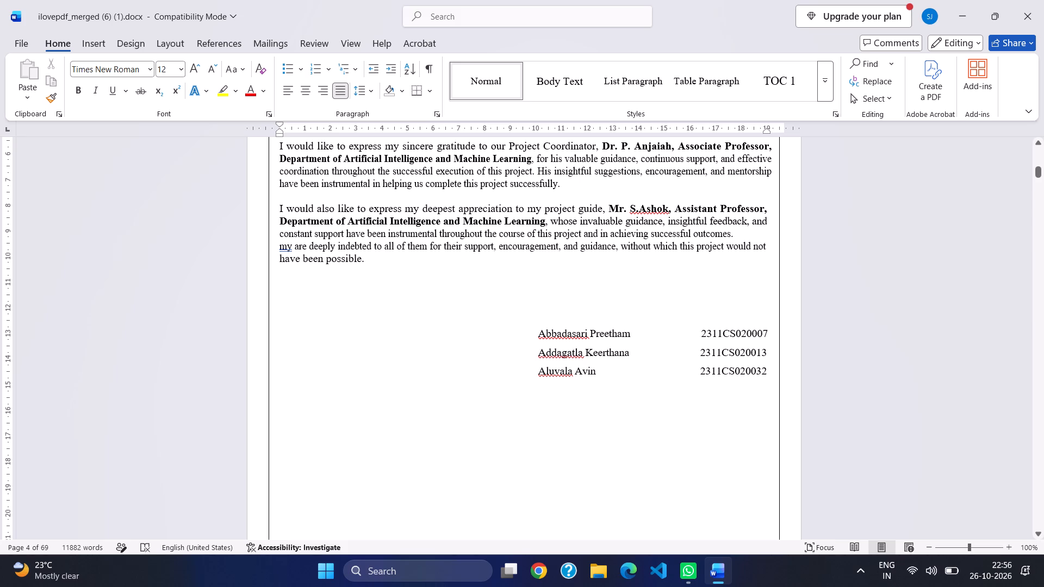
pyautogui.moveTo(538, 352); pyautogui.dragTo(770, 385)
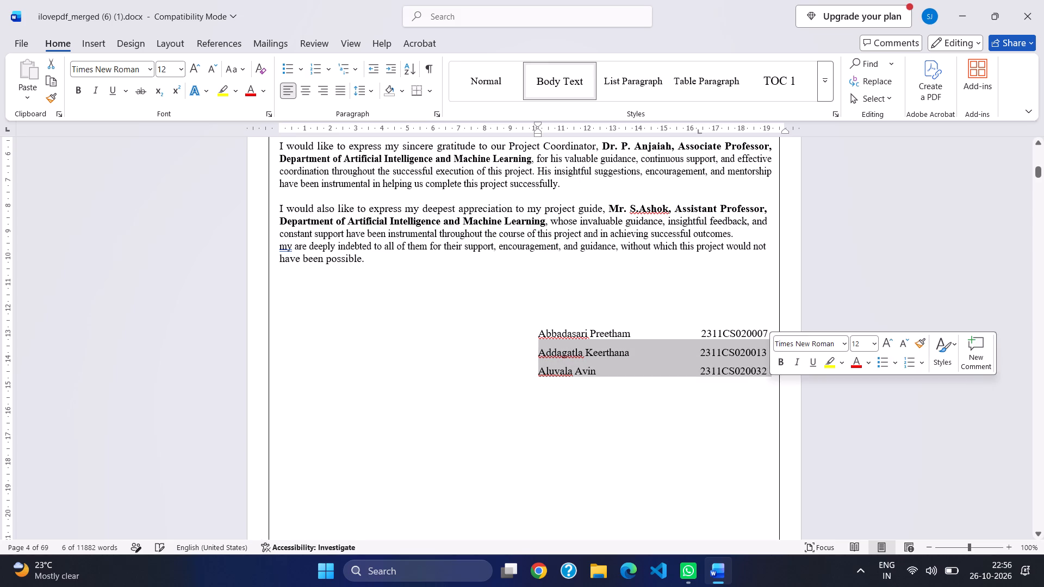
pyautogui.press('BackSpace')
pyautogui.hotkey('ctrl', 's')
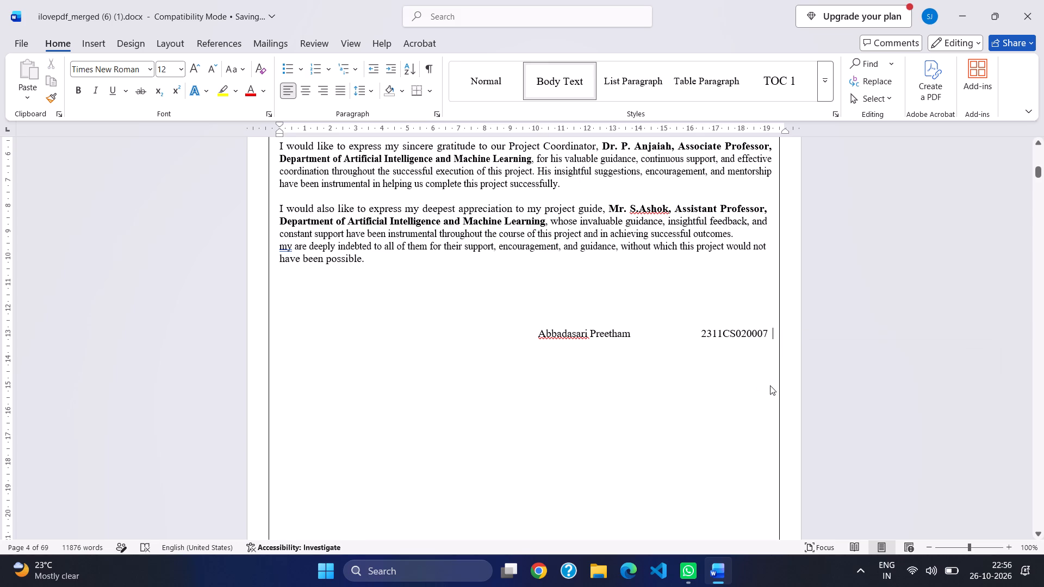
# Make the closing Acknowledgement sentence begin with "I am deeply indebted" and save the document.
pyautogui.scroll(1, 470, 328)
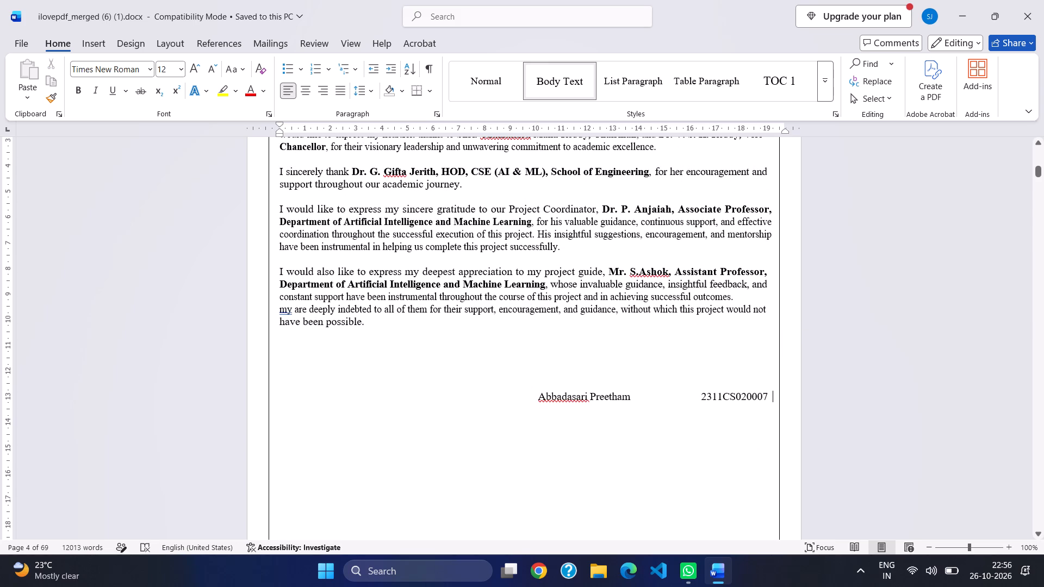
pyautogui.click(306, 310)
pyautogui.press('Left')
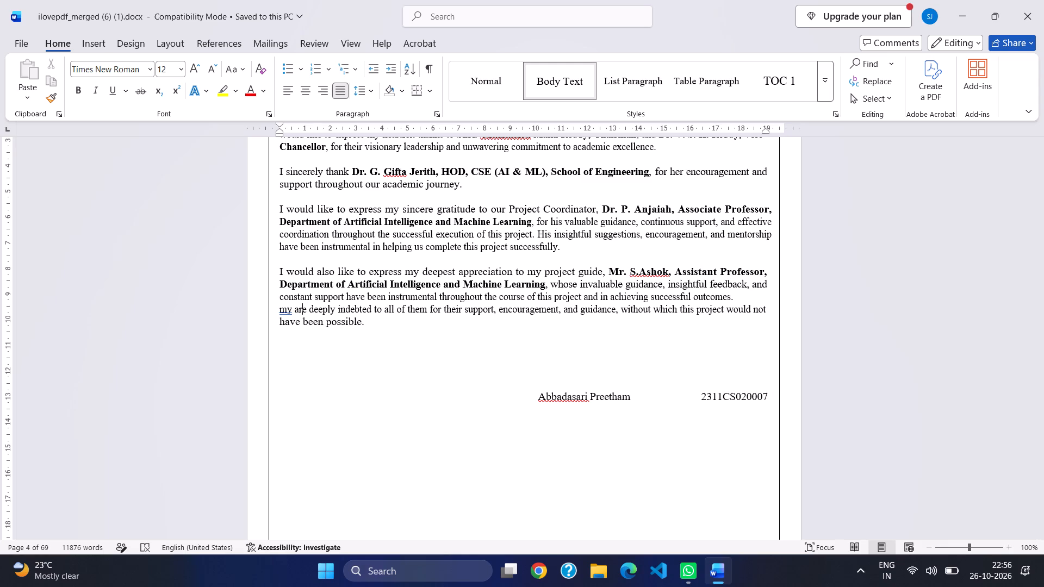
pyautogui.press('Left')
pyautogui.press('Left')
pyautogui.press('Right')
pyautogui.press('Right')
pyautogui.press('BackSpace')
pyautogui.press('BackSpace')
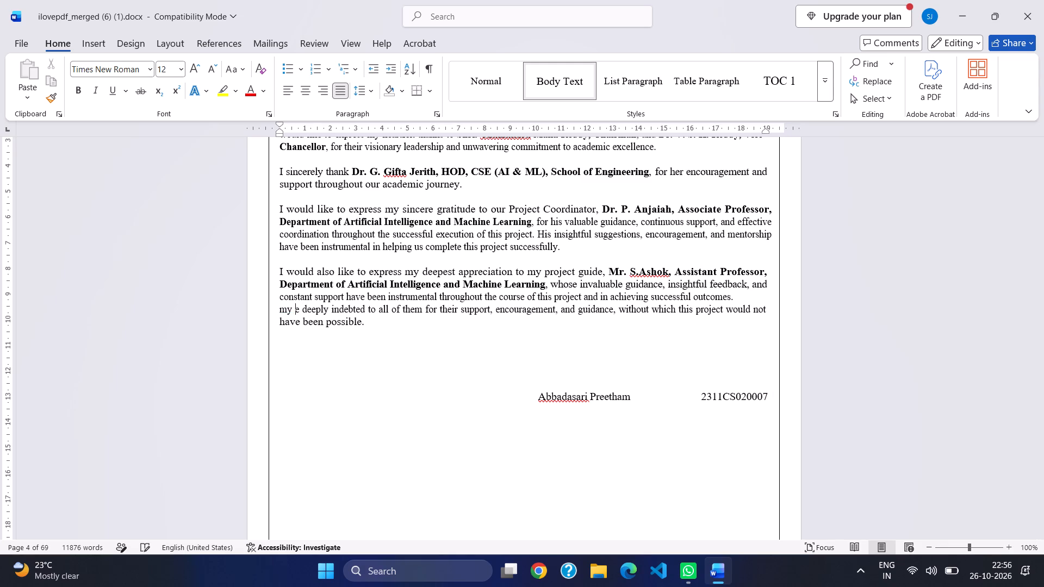
pyautogui.press('Right')
pyautogui.press('BackSpace')
pyautogui.press('BackSpace')
pyautogui.press('BackSpace')
pyautogui.press('BackSpace')
pyautogui.write('i am')
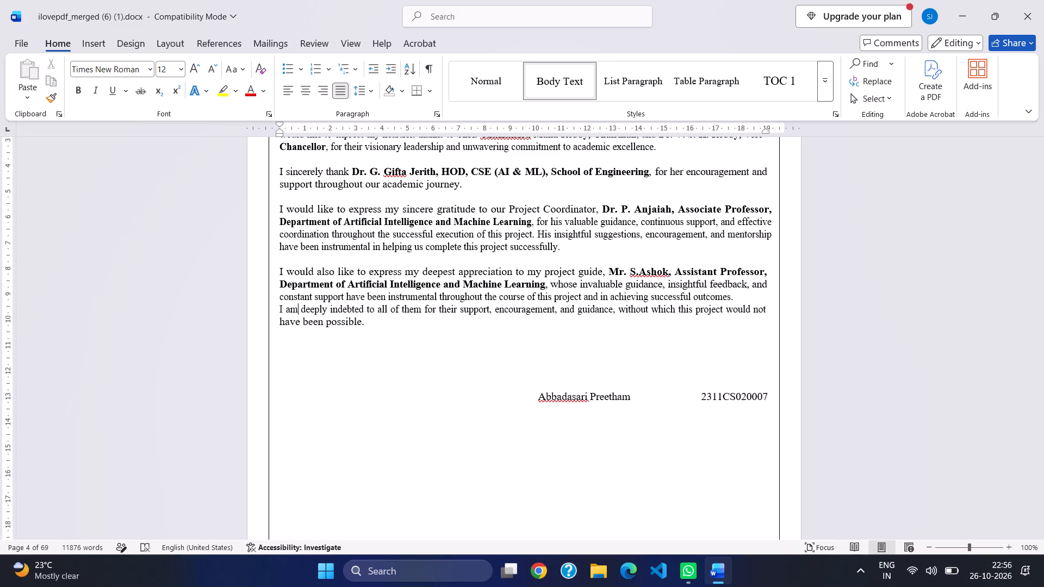
pyautogui.press('Left')
pyautogui.press('Left')
pyautogui.press('Left')
pyautogui.press('BackSpace')
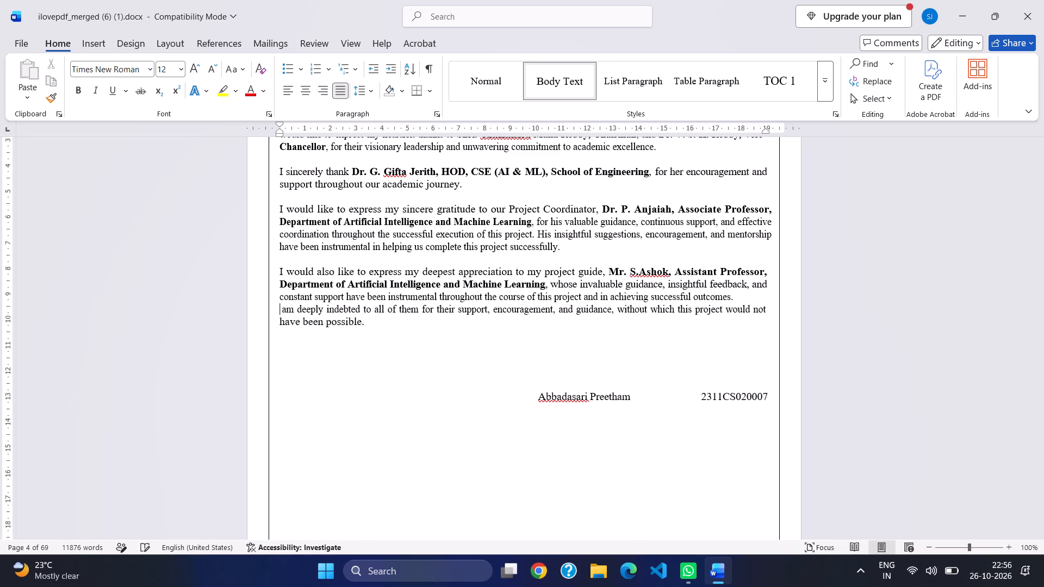
pyautogui.hotkey('shift', 'i')
pyautogui.hotkey('ctrl', 's')
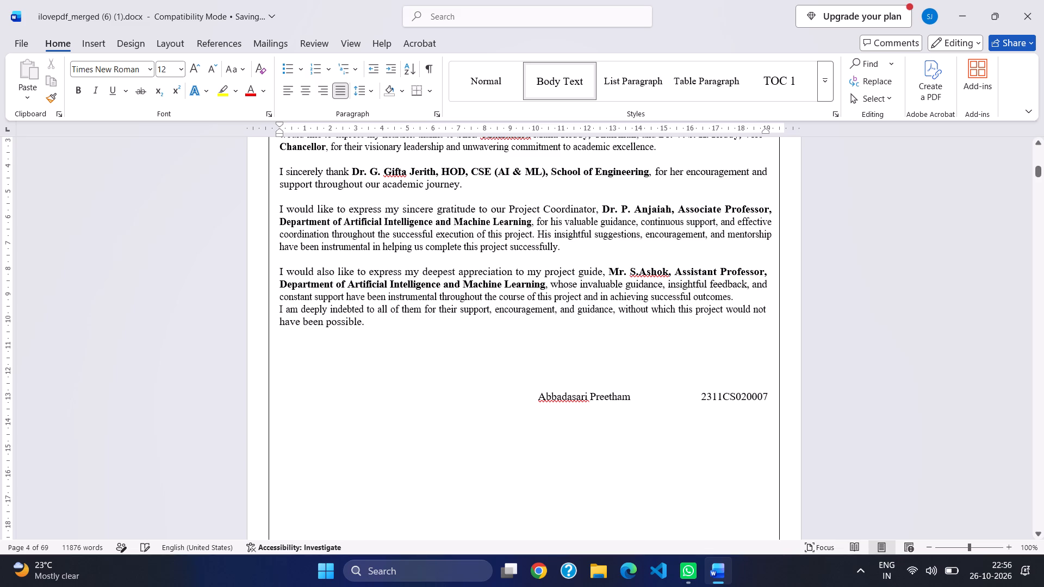
# Save a copy of the report in Downloads as a PDF named preethamdocument1final.pdf.
pyautogui.click(18, 47)
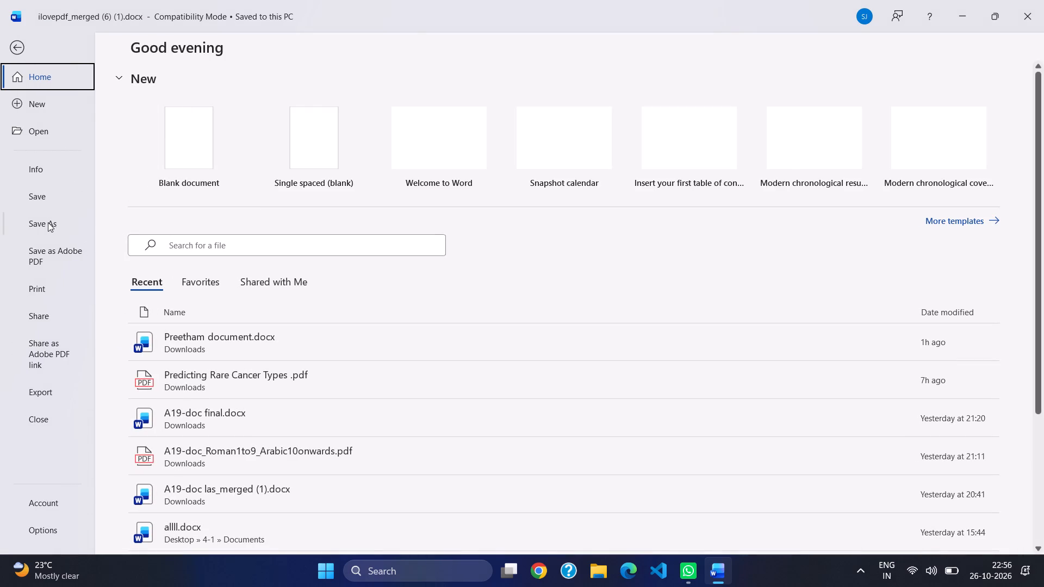
pyautogui.click(54, 215)
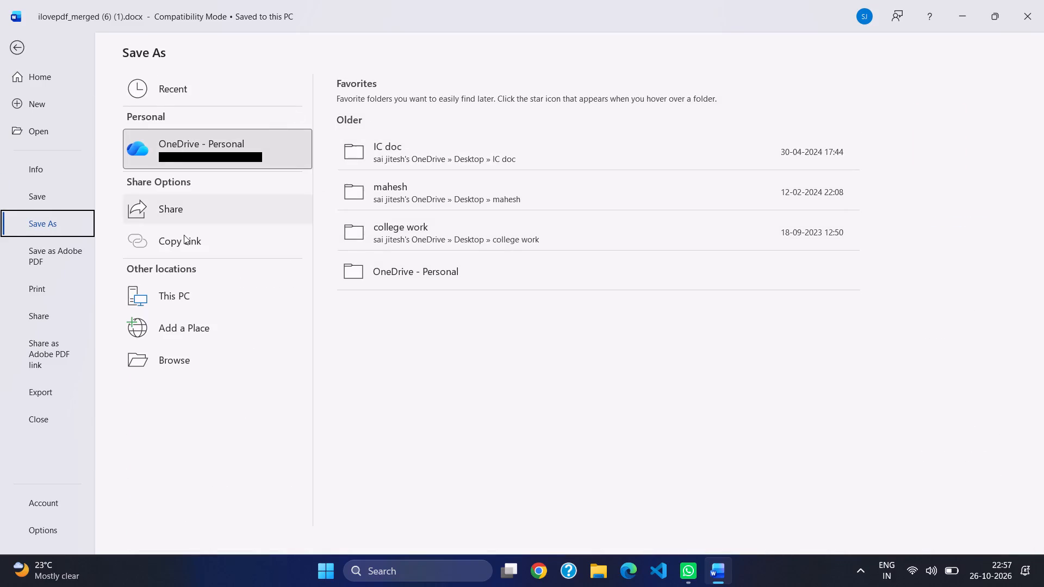
pyautogui.click(203, 299)
pyautogui.click(478, 165)
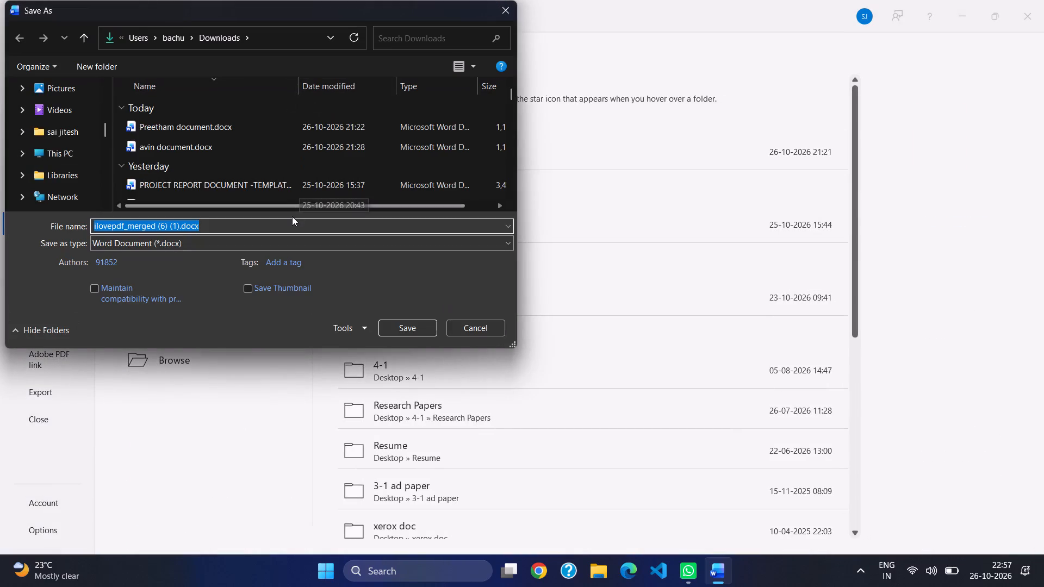
pyautogui.press('BackSpace')
pyautogui.write('Preetham')
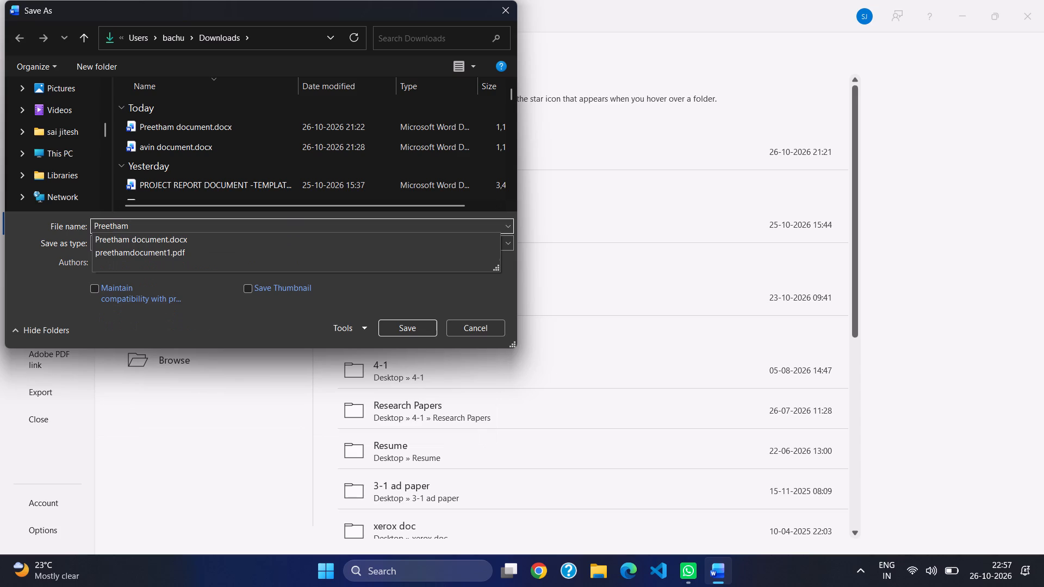
pyautogui.write('DO')
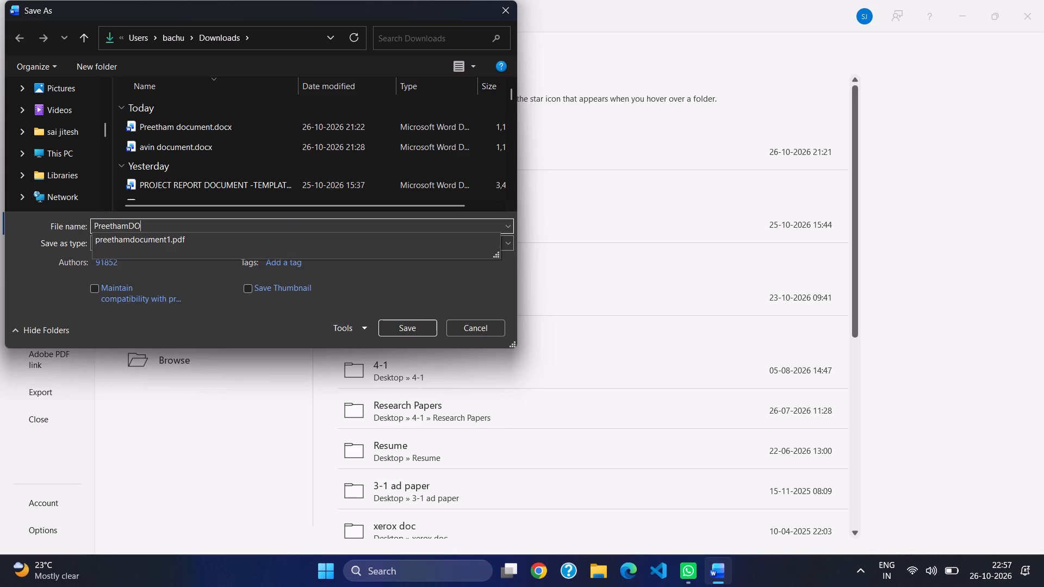
pyautogui.click(225, 246)
pyautogui.click(177, 235)
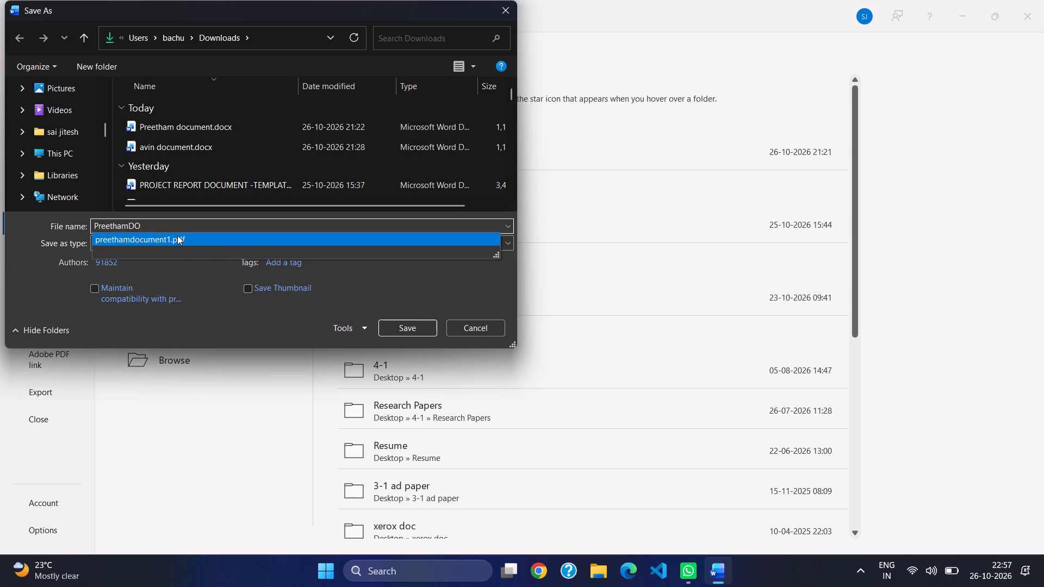
pyautogui.click(170, 224)
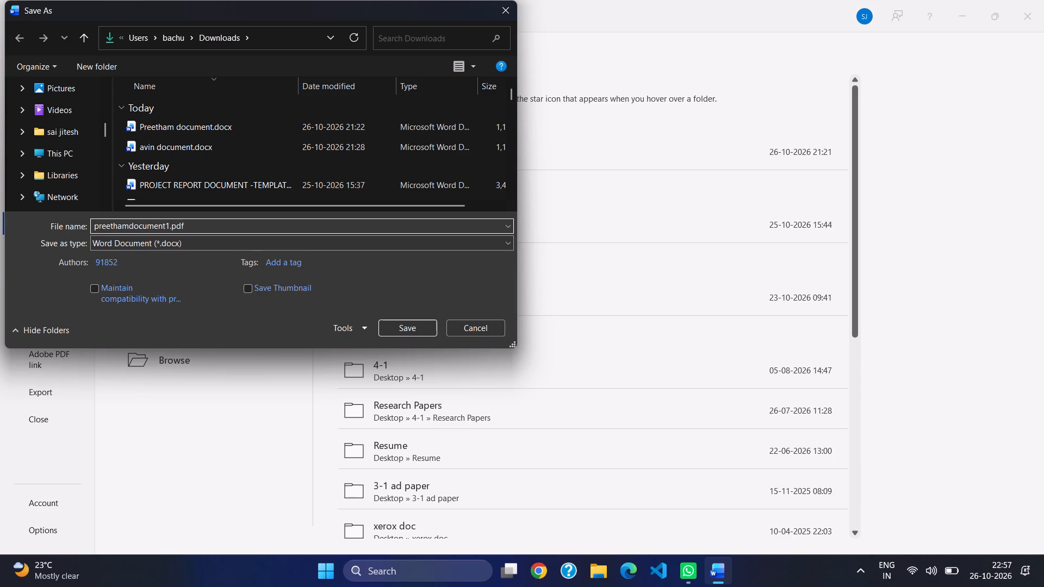
pyautogui.write('final')
pyautogui.click(264, 241)
pyautogui.click(196, 317)
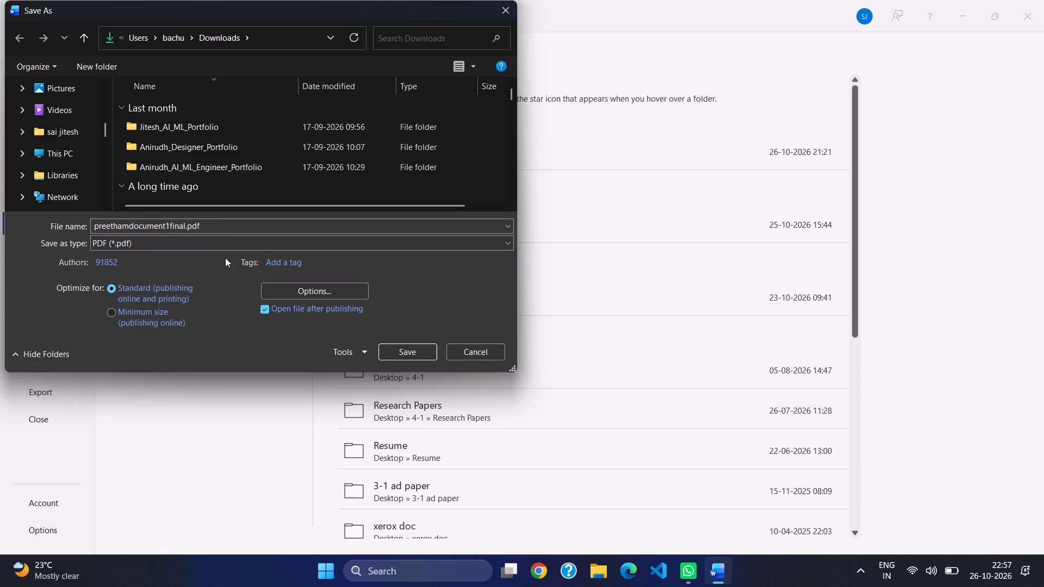
pyautogui.click(433, 349)
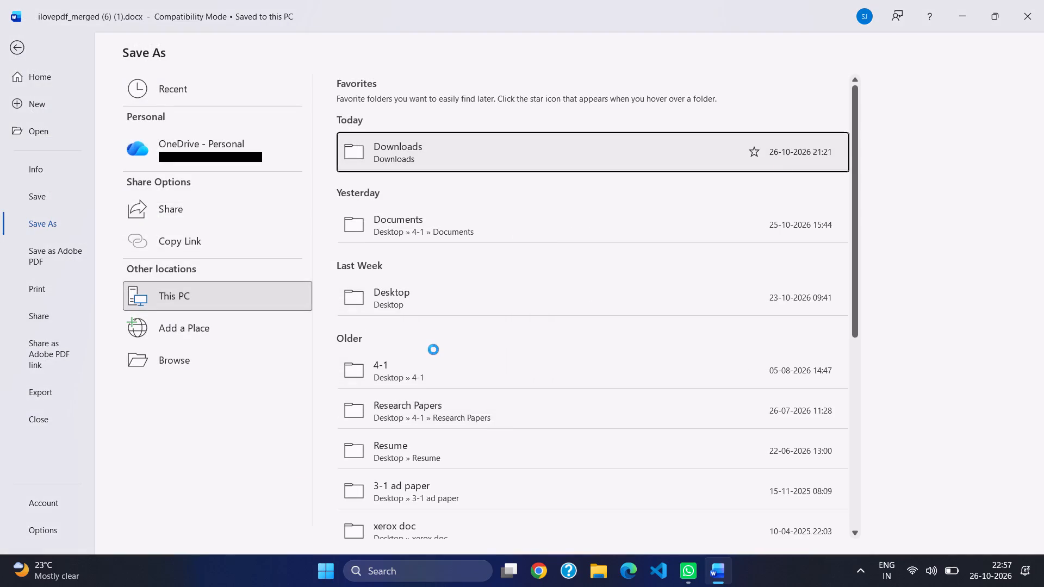
pyautogui.click(1023, 15)
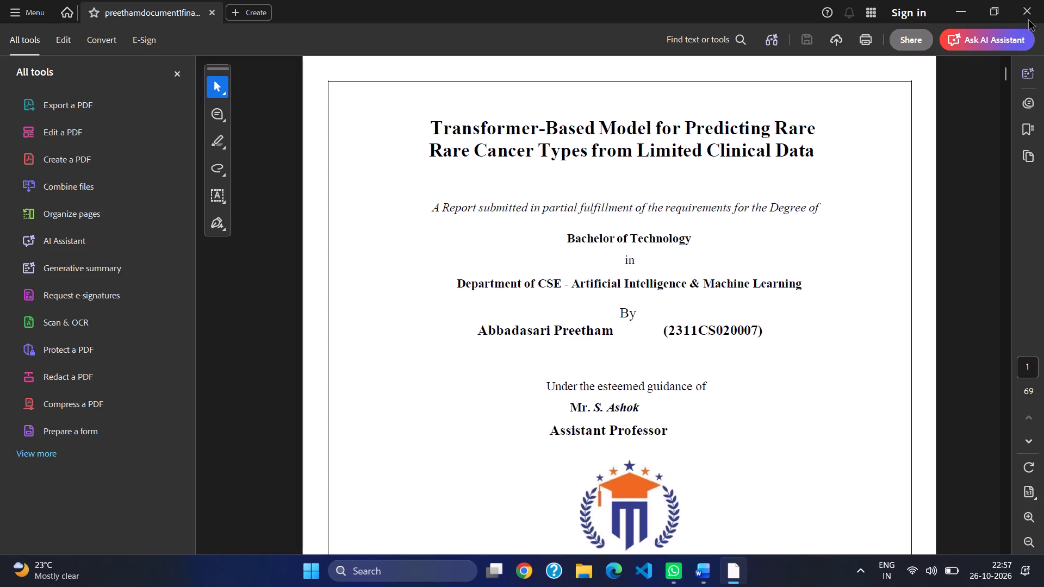
# Check the title, certificate and Declaration pages of the exported PDF for the single-student wording, and close the PDF viewer.
pyautogui.scroll(-4, 736, 247)
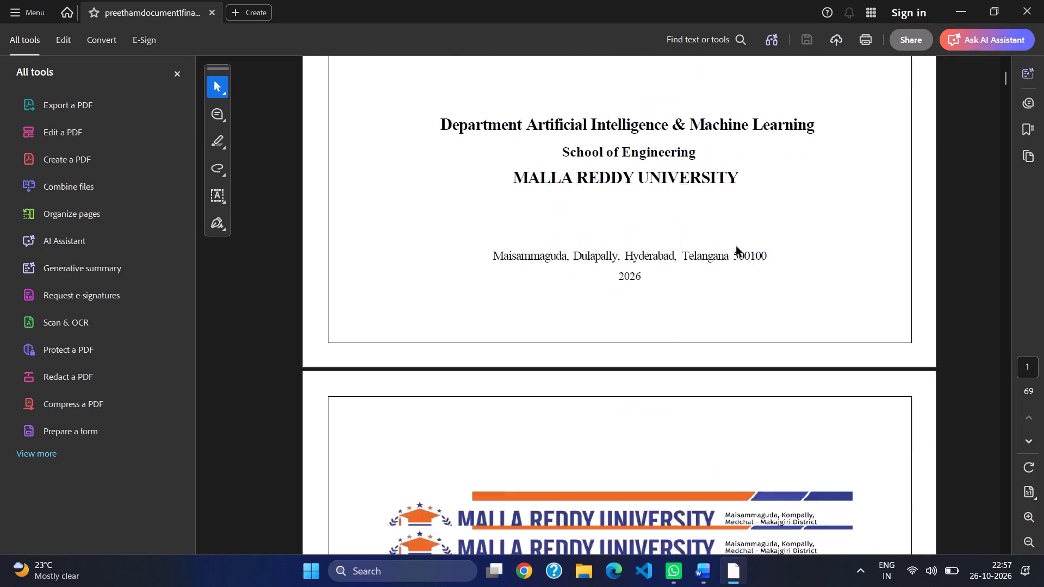
pyautogui.scroll(-3, 736, 247)
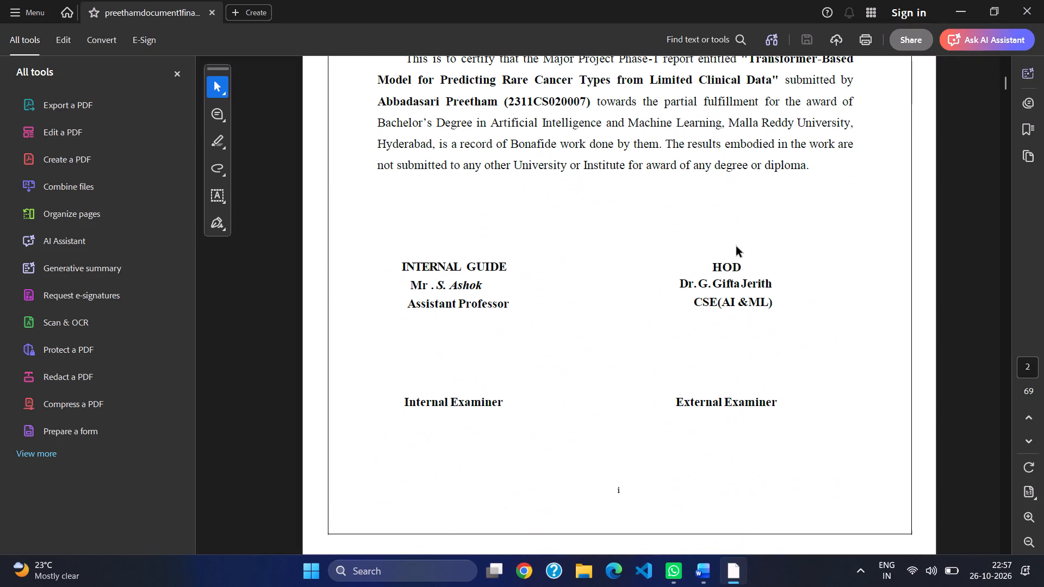
pyautogui.scroll(-2, 736, 247)
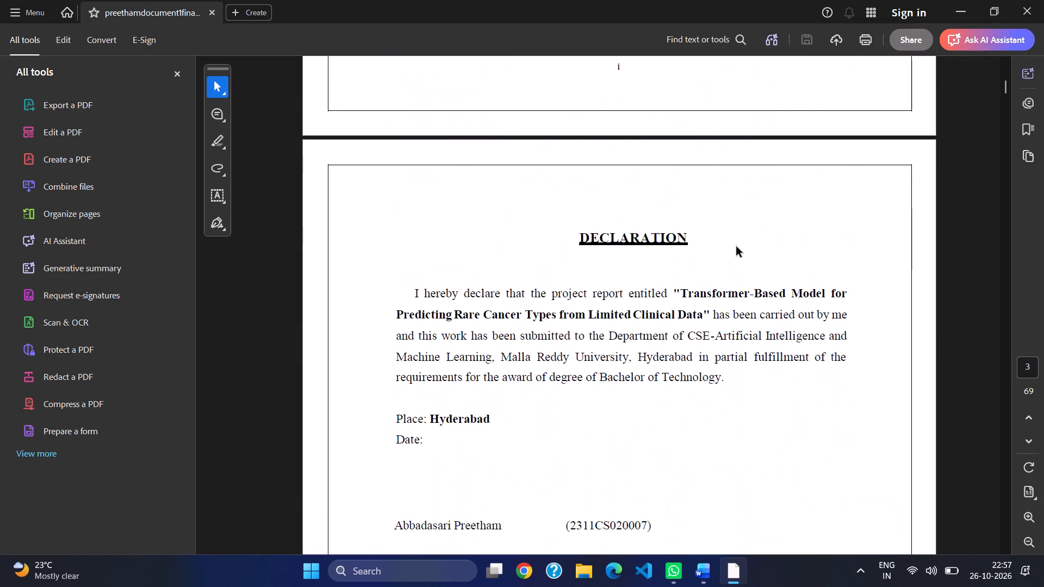
pyautogui.scroll(-1, 736, 247)
pyautogui.click(1043, 0)
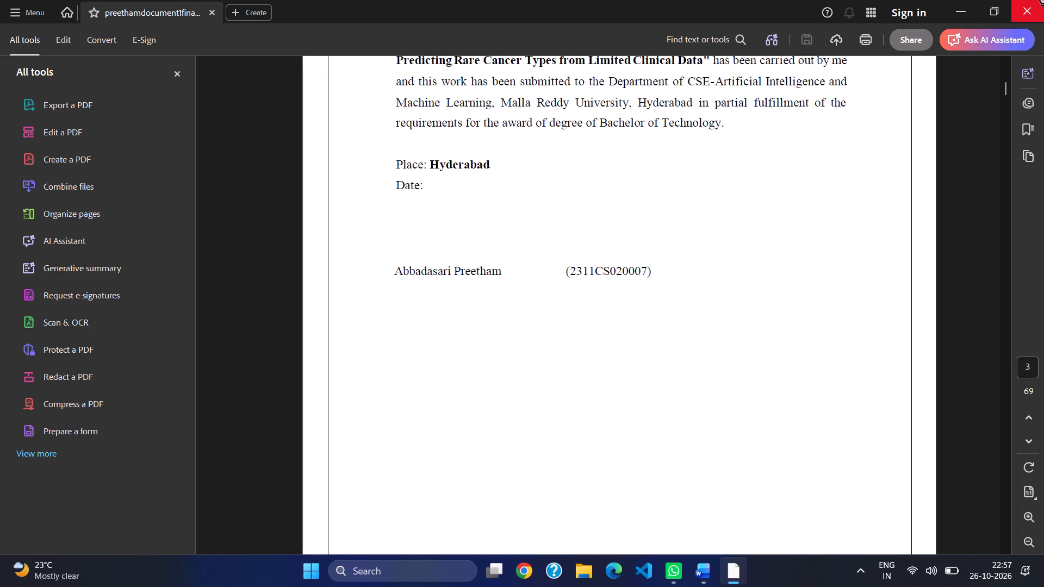
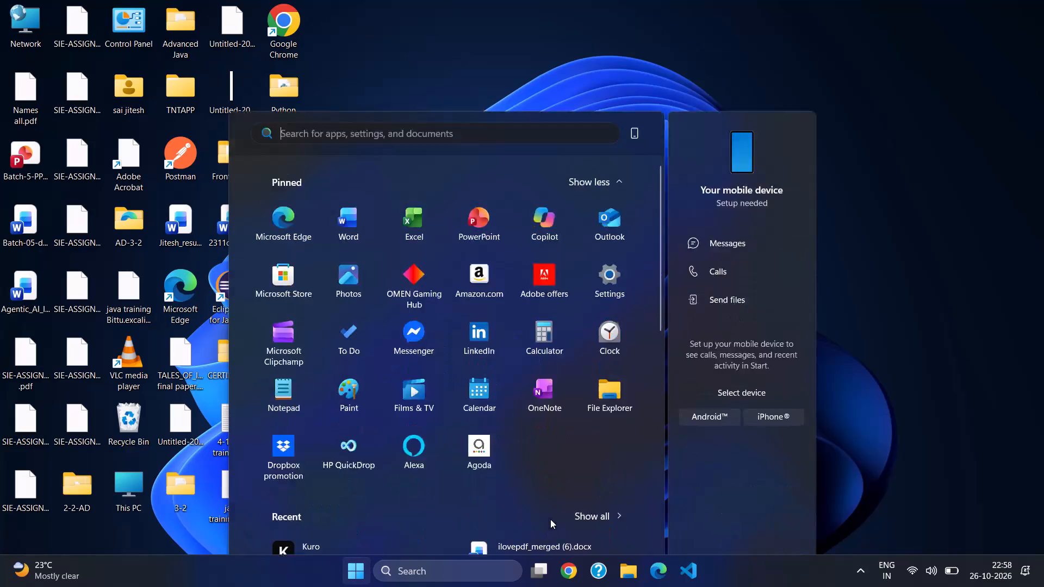
# Shut down the computer.
pyautogui.click(605, 527)
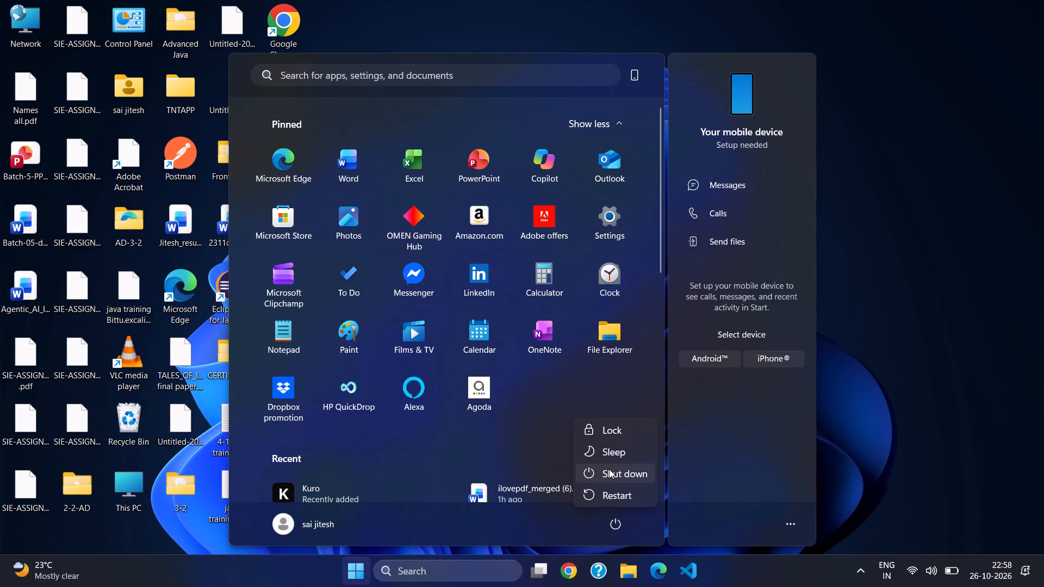
pyautogui.click(609, 469)
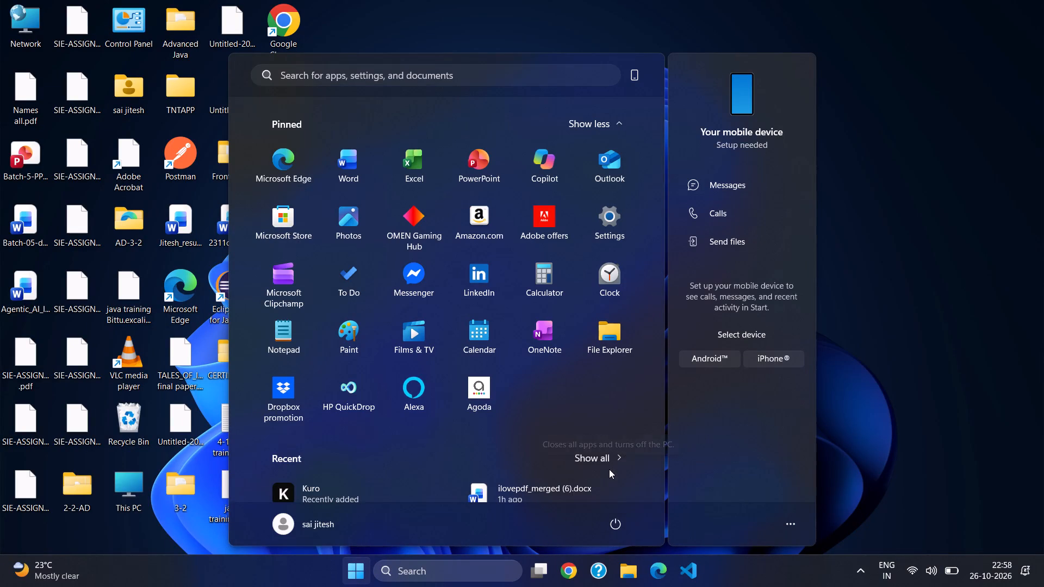